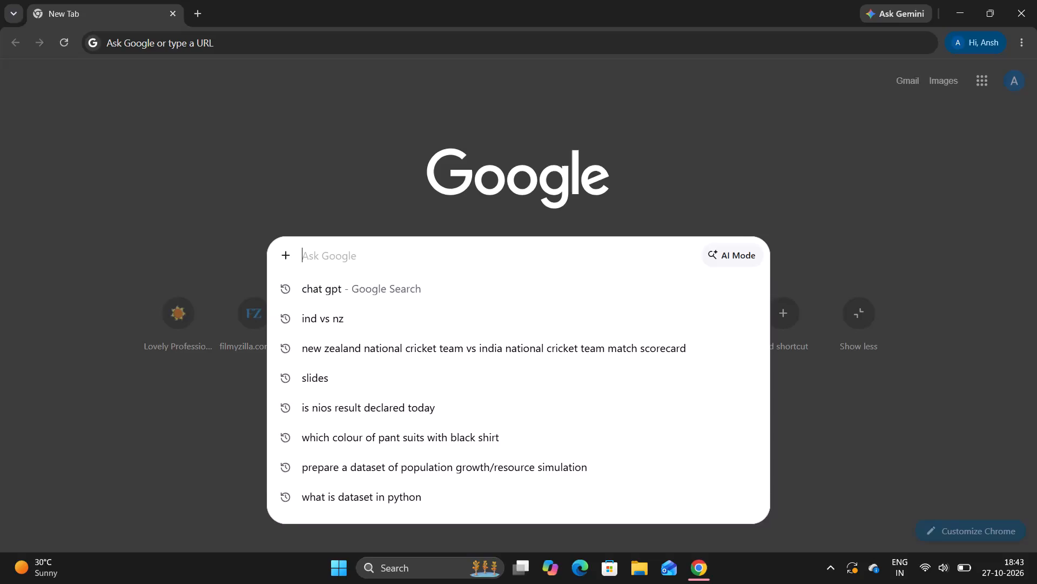
Search Google for slides and open a new blank Google Slides presentation from the results.
type("SLI")
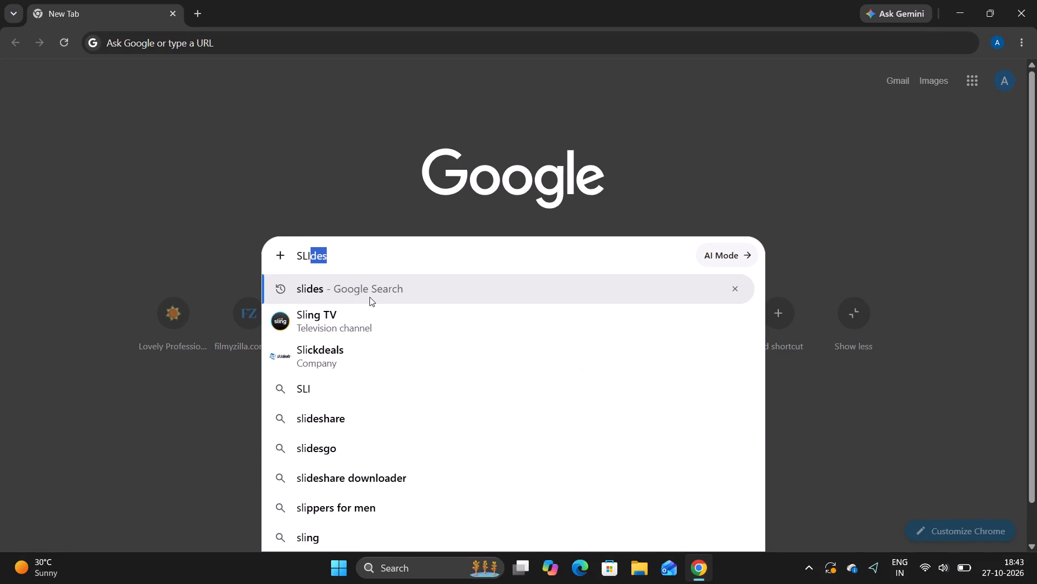
left_click(378, 282)
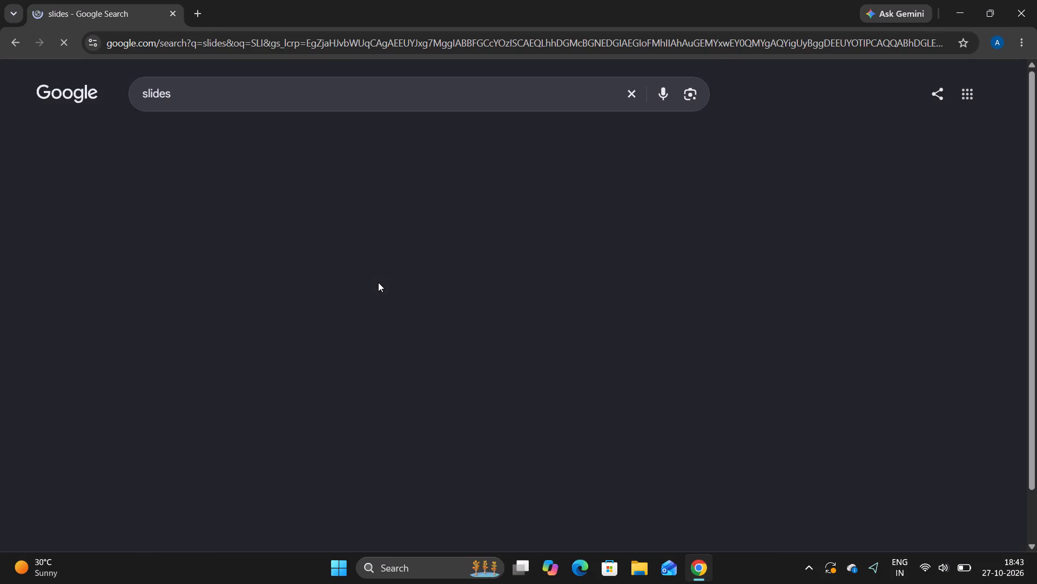
left_click(261, 204)
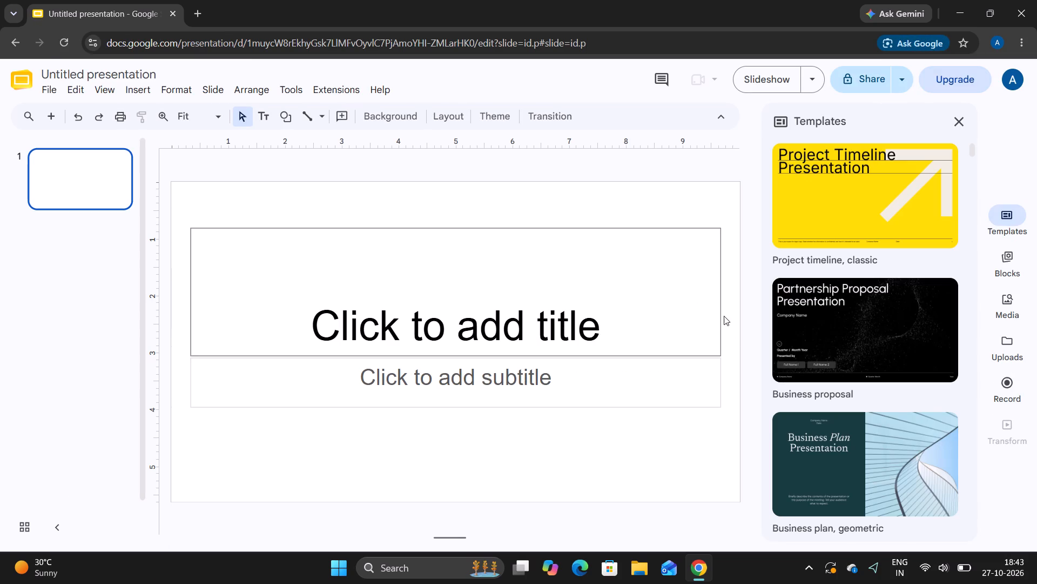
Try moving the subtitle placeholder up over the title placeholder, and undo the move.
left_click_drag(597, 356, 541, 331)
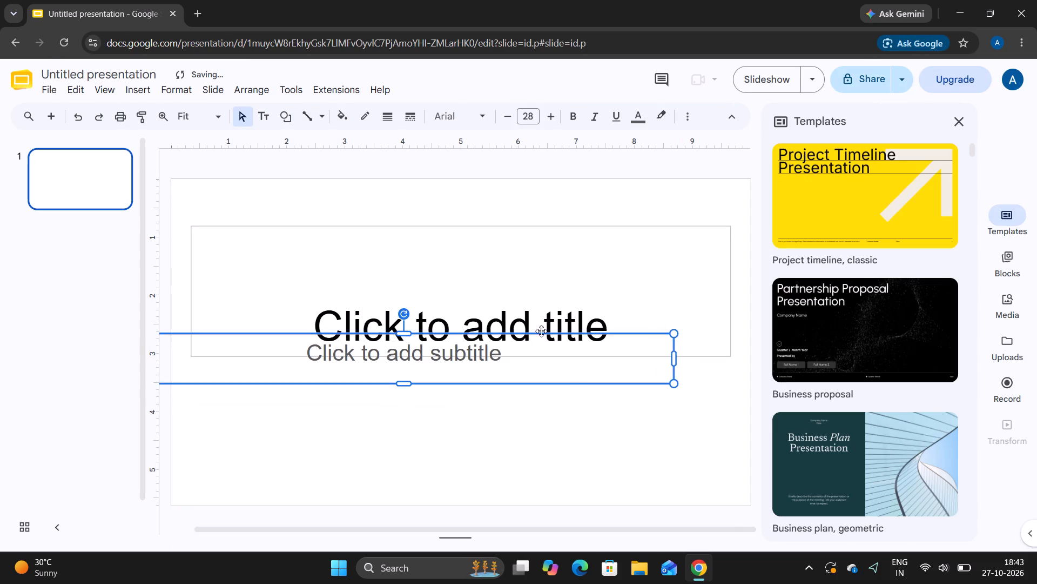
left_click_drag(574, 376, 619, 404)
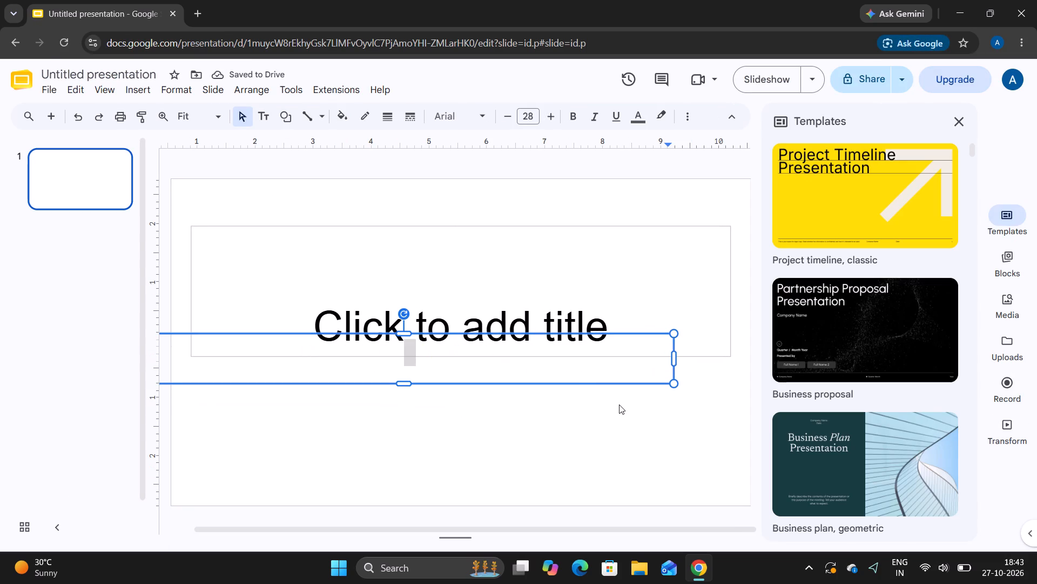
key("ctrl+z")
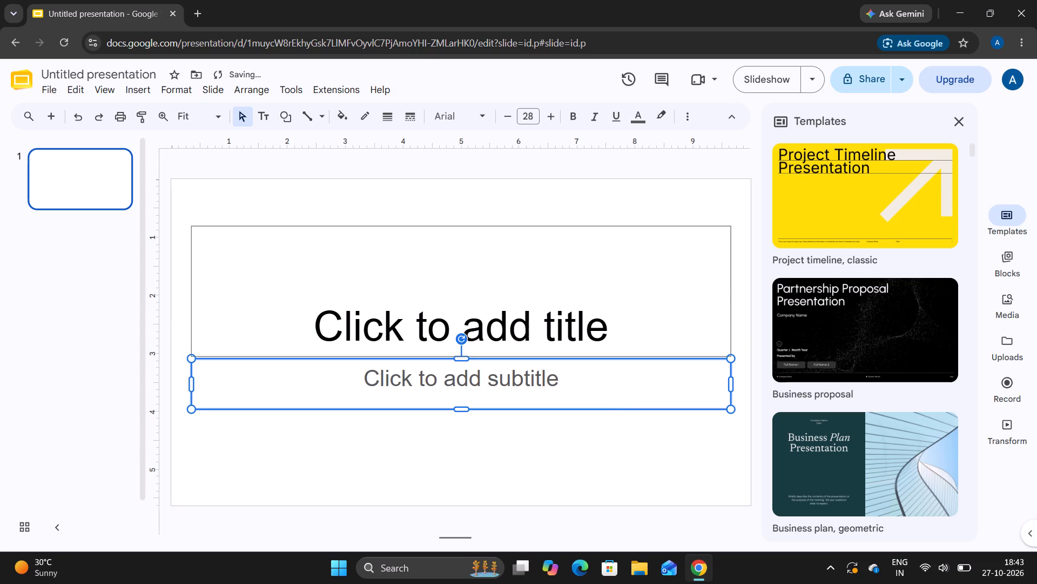
Enter ECE 100 M PROJECT as the first slide's title, followed by a line break.
left_click(577, 313)
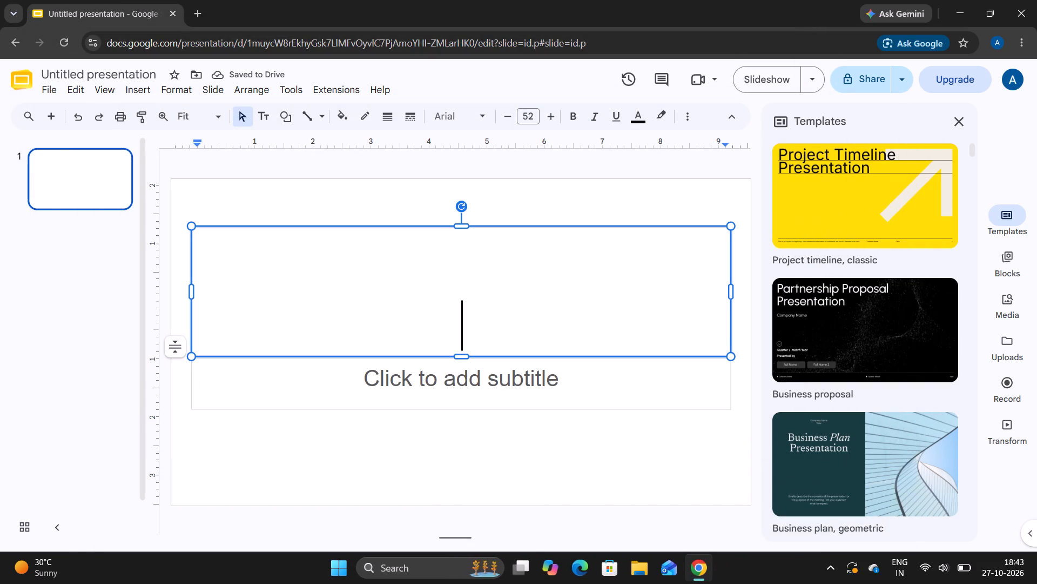
key("e")
type("CE")
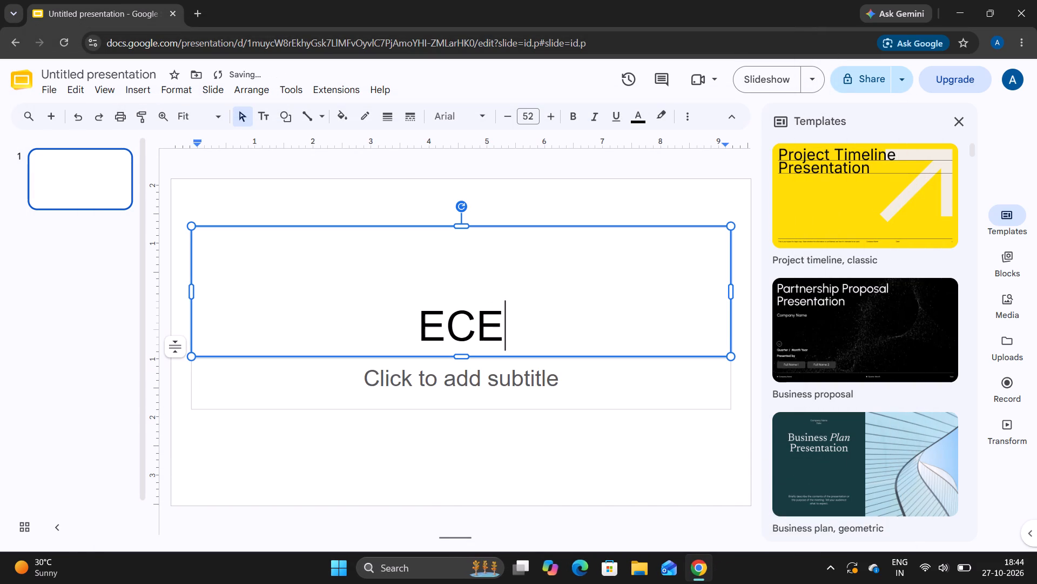
key("space")
type("100 M")
key("space")
key("p")
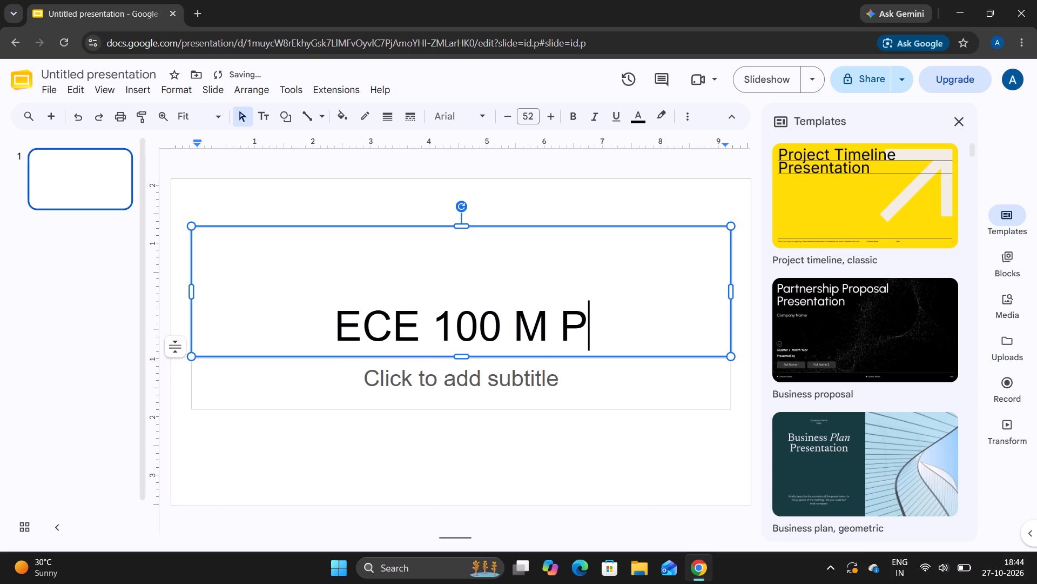
type("RO")
type("JECT")
key("Return")
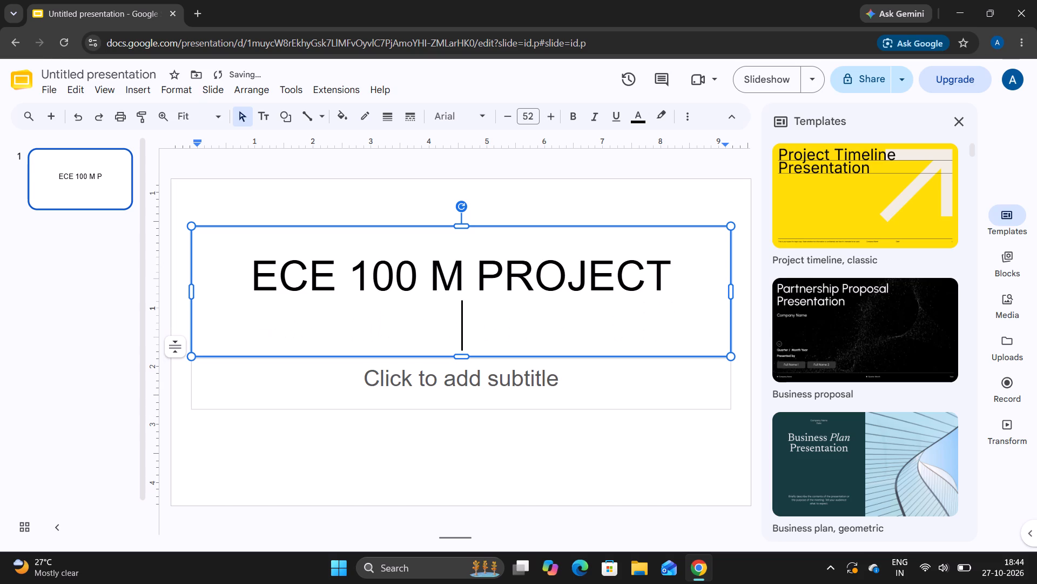
Open the subtitle placeholder on the title slide for text entry.
left_click(531, 373)
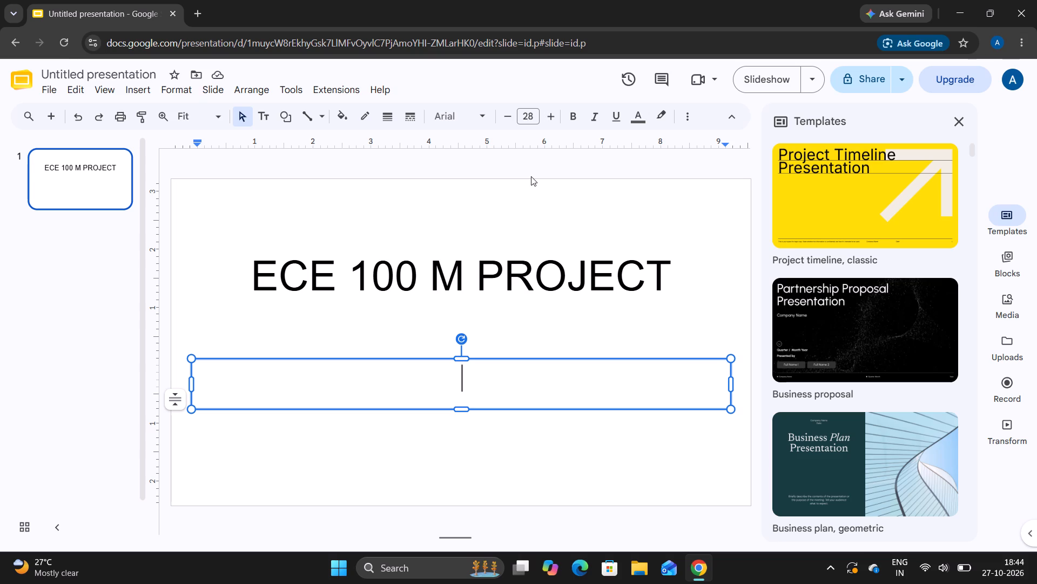
left_click(386, 374)
left_click(386, 374)
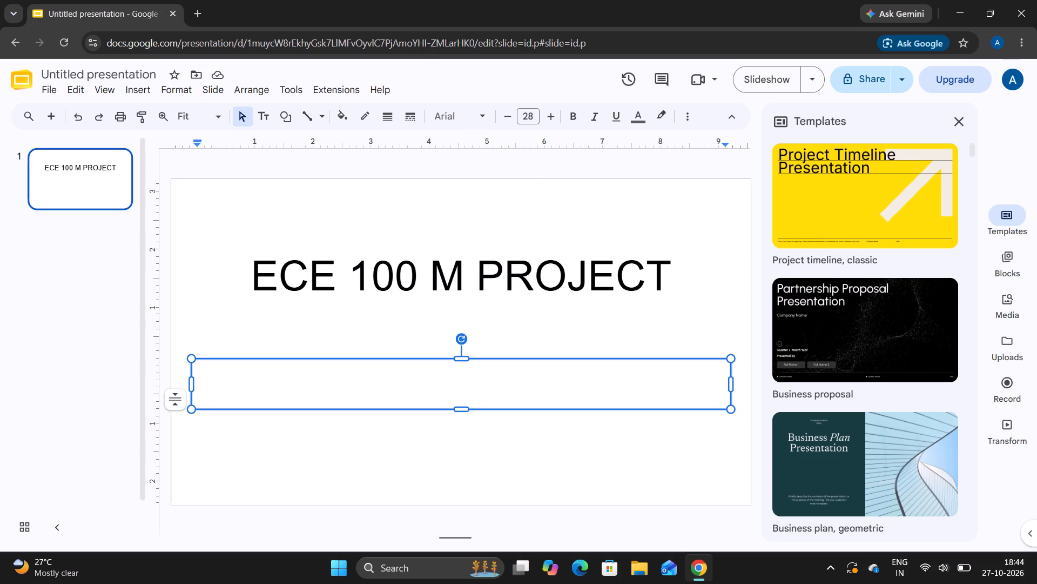
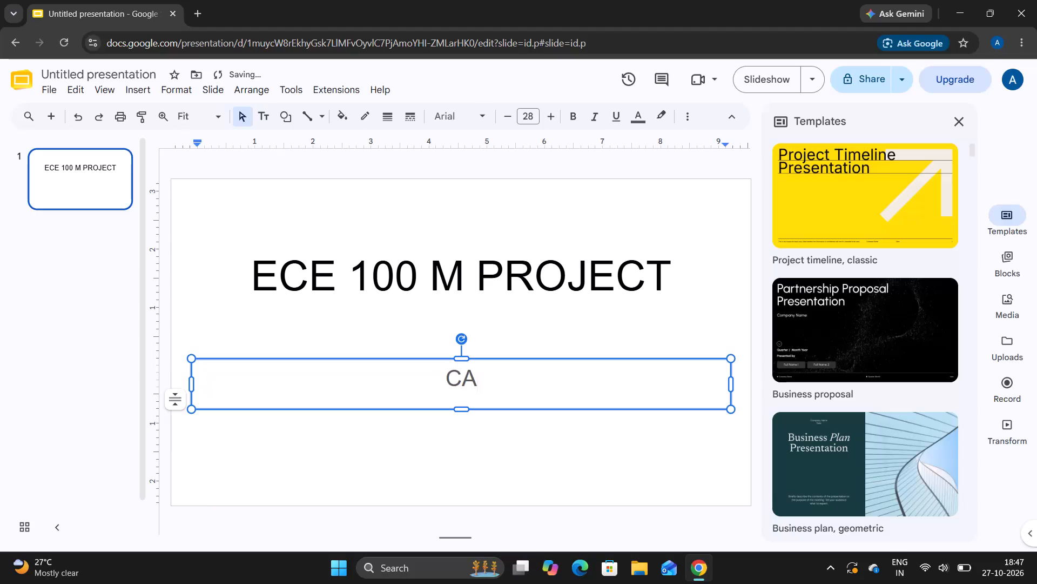
Complete the subtitle as CAREER ASPIRATION, applying the suggested spelling CAREER for the first word.
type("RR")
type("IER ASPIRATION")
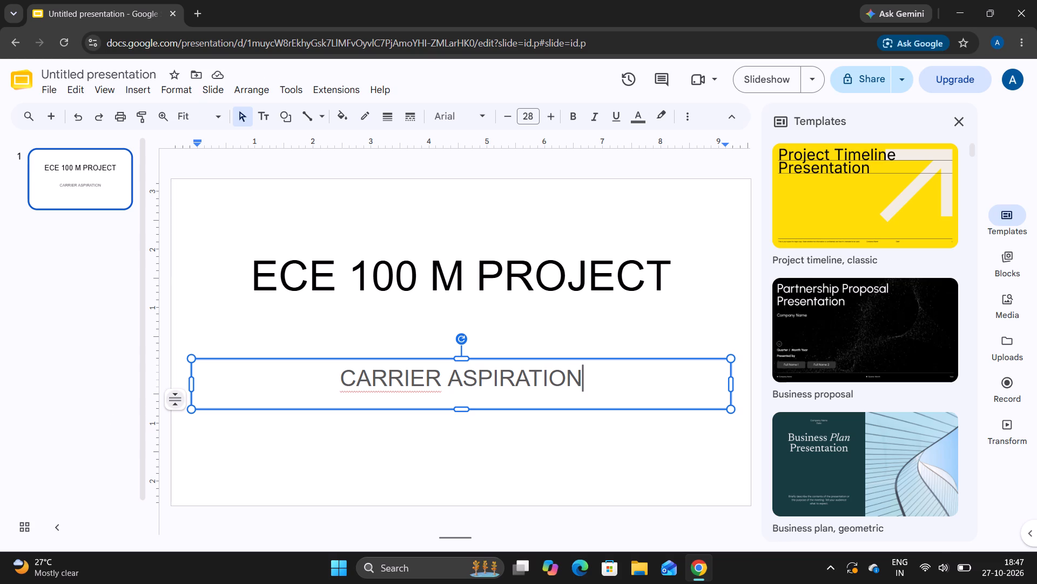
left_click(363, 383)
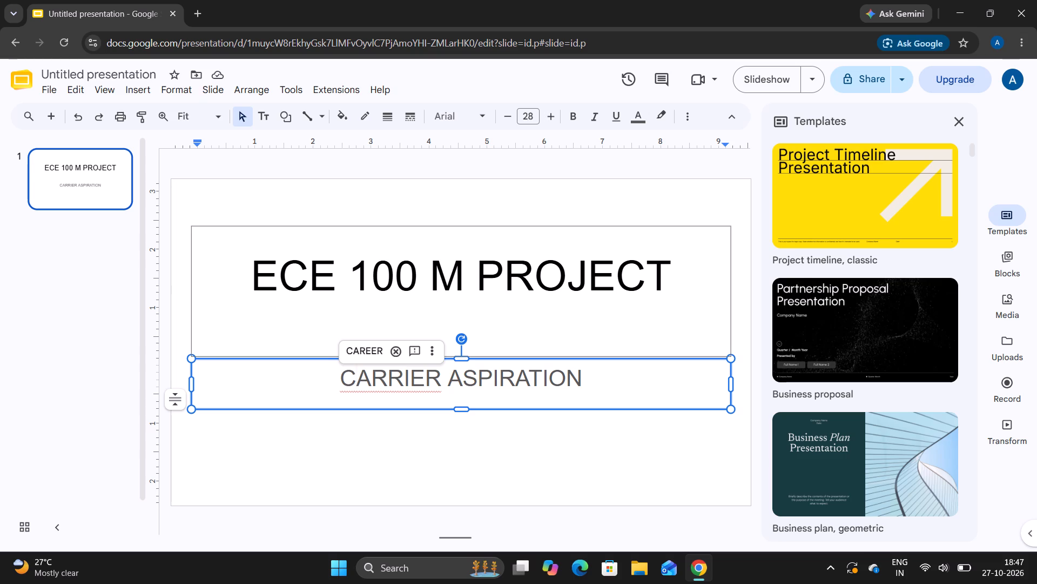
left_click(366, 347)
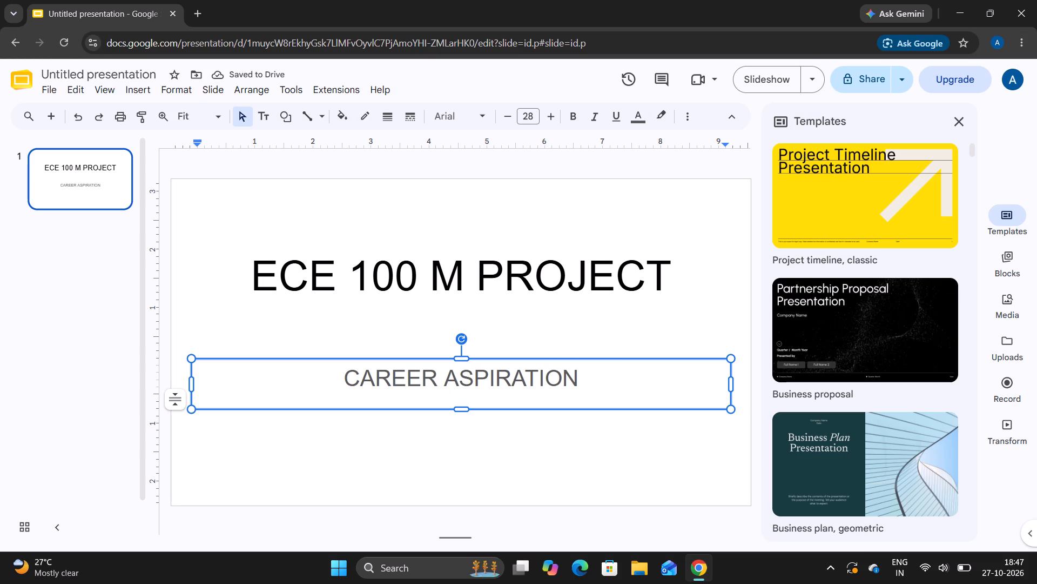
Add a line break after CAREER ASPIRATION in the subtitle box.
key("Return")
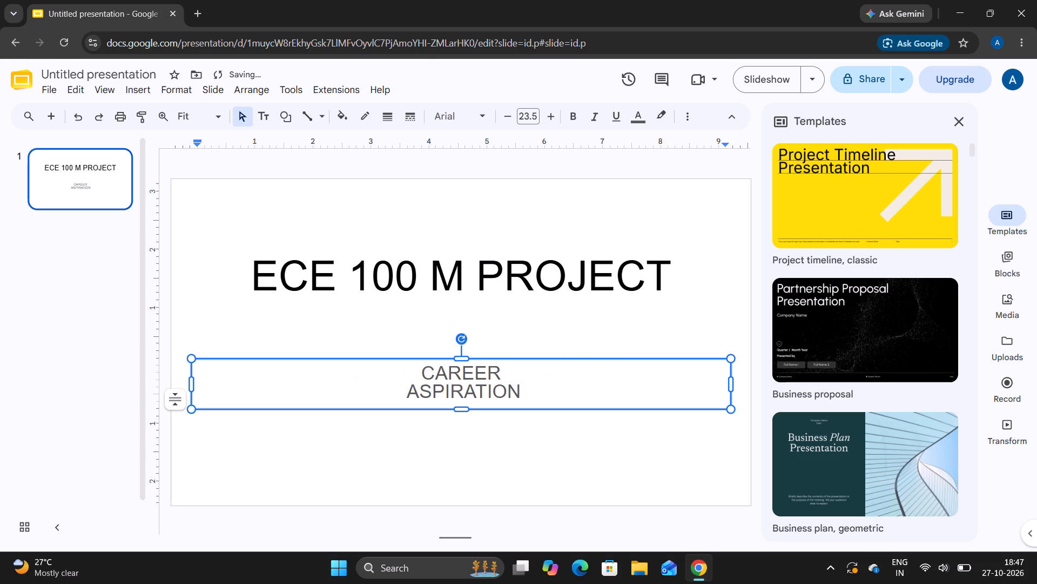
key("BackSpace")
key("BackSpace")
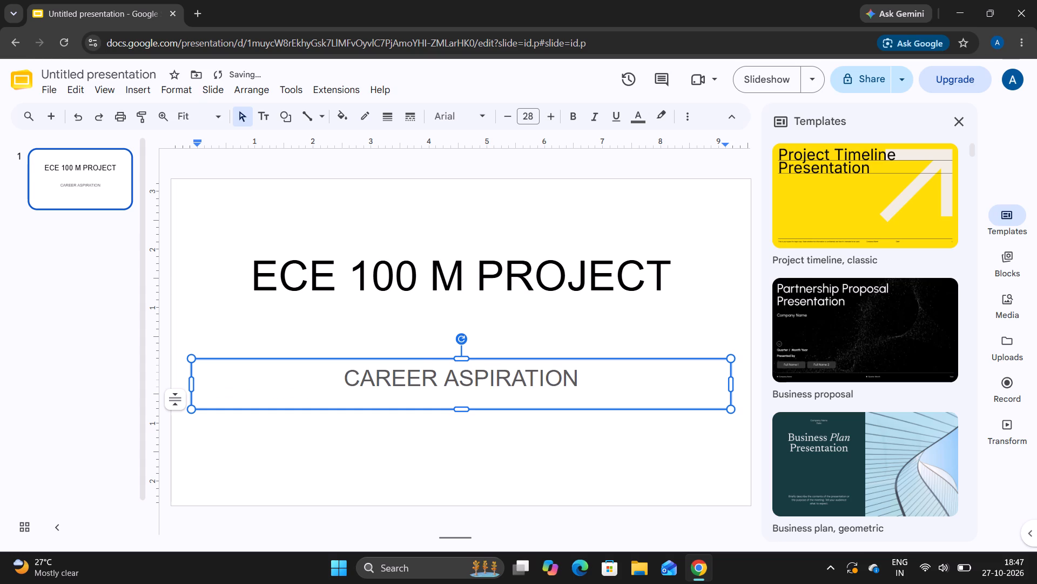
key("Down")
key("Return")
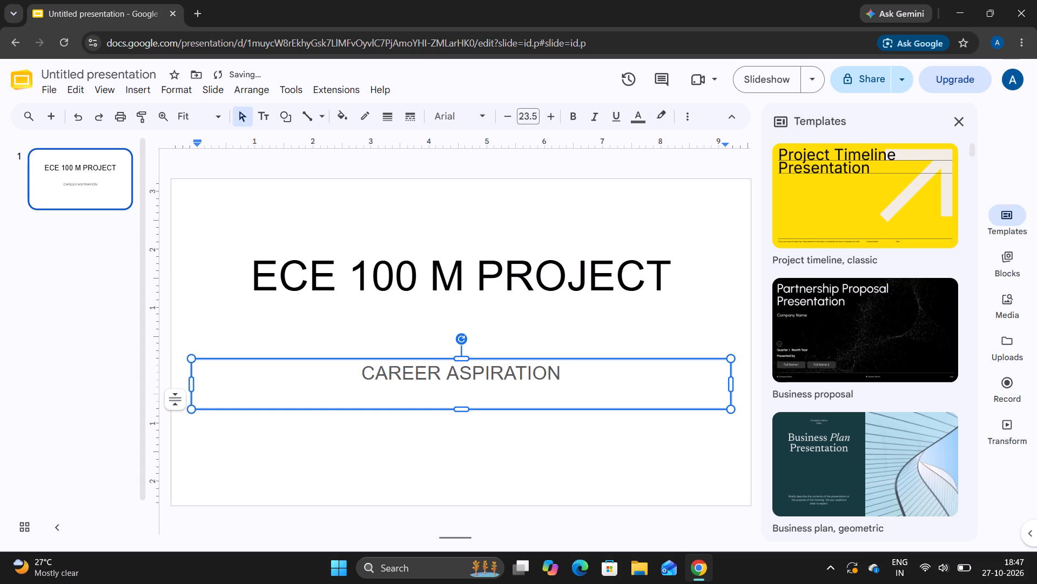
key("Up")
Shorten the title box from its lower edge to about 1.5 inches tall.
left_click(584, 262)
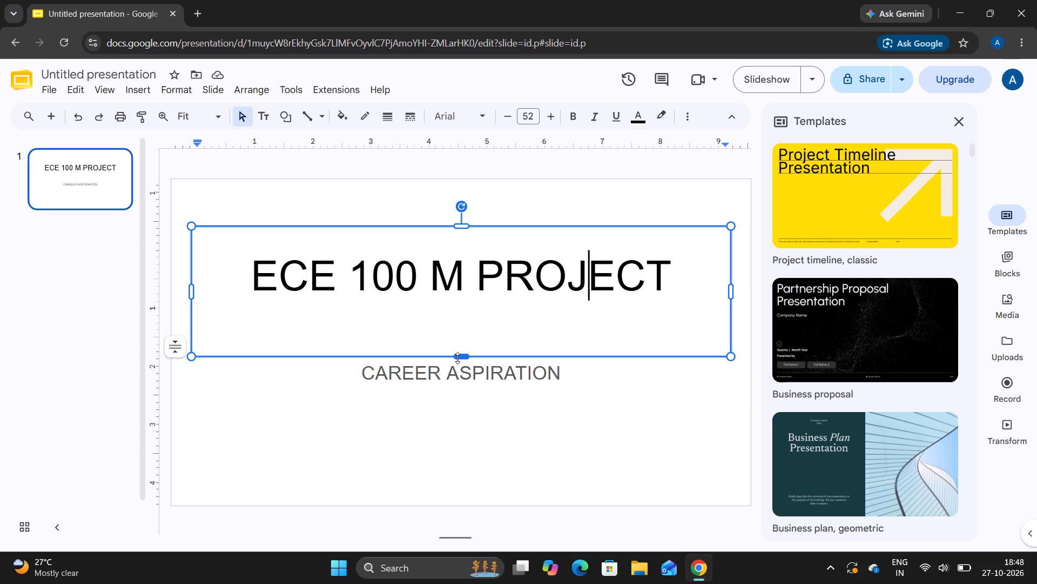
left_click_drag(460, 356, 461, 315)
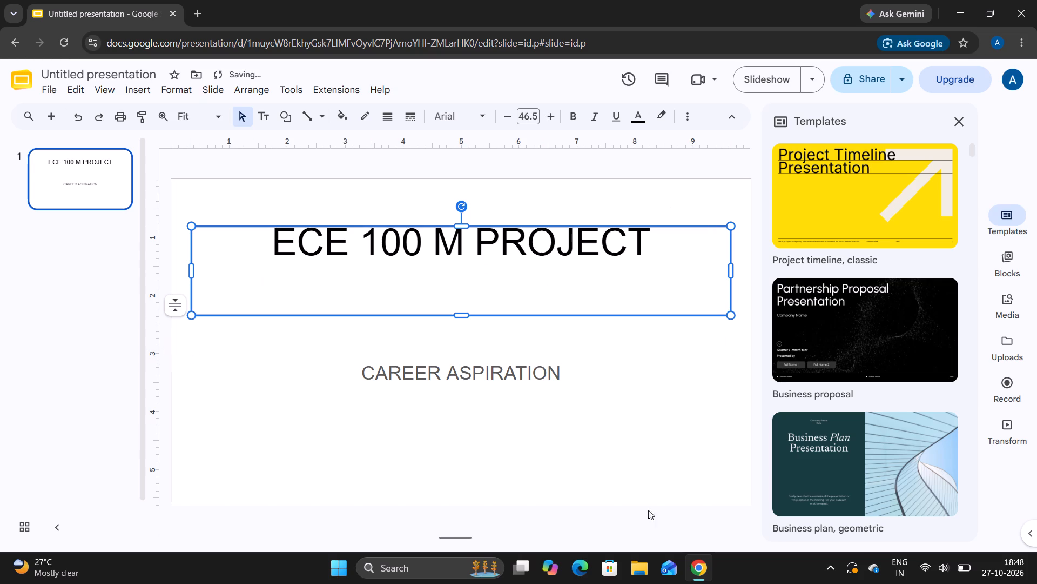
left_click(682, 443)
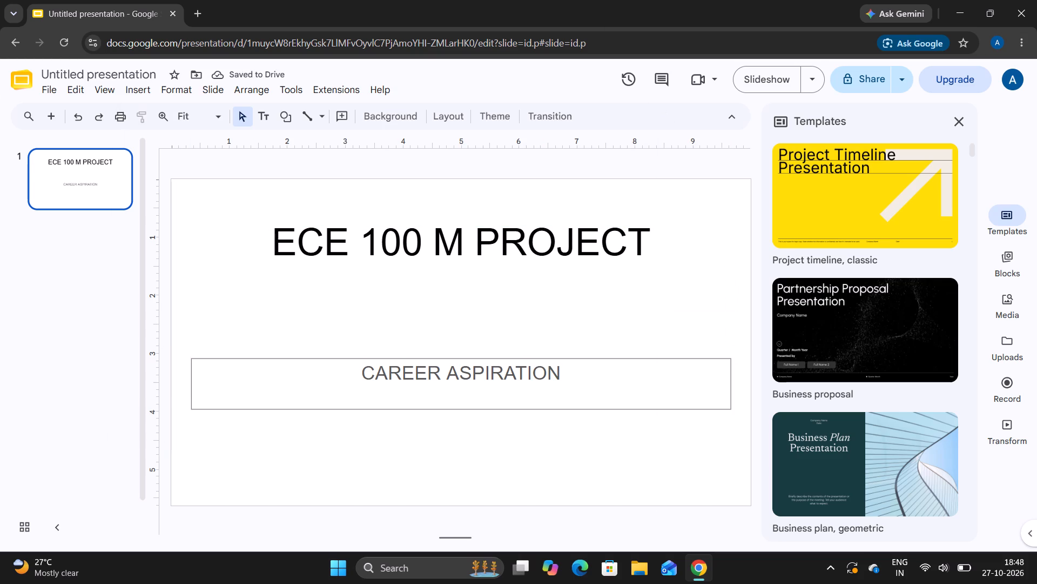
Extend the subtitle box upward so its upper edge meets the bottom of the title box.
left_click_drag(535, 377, 554, 375)
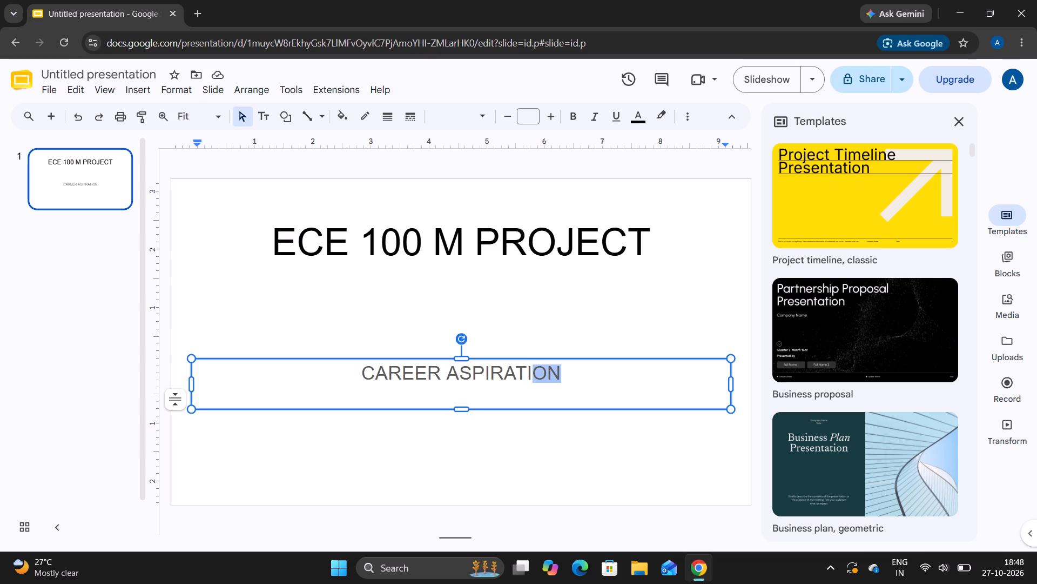
left_click_drag(554, 375, 598, 371)
left_click(598, 371)
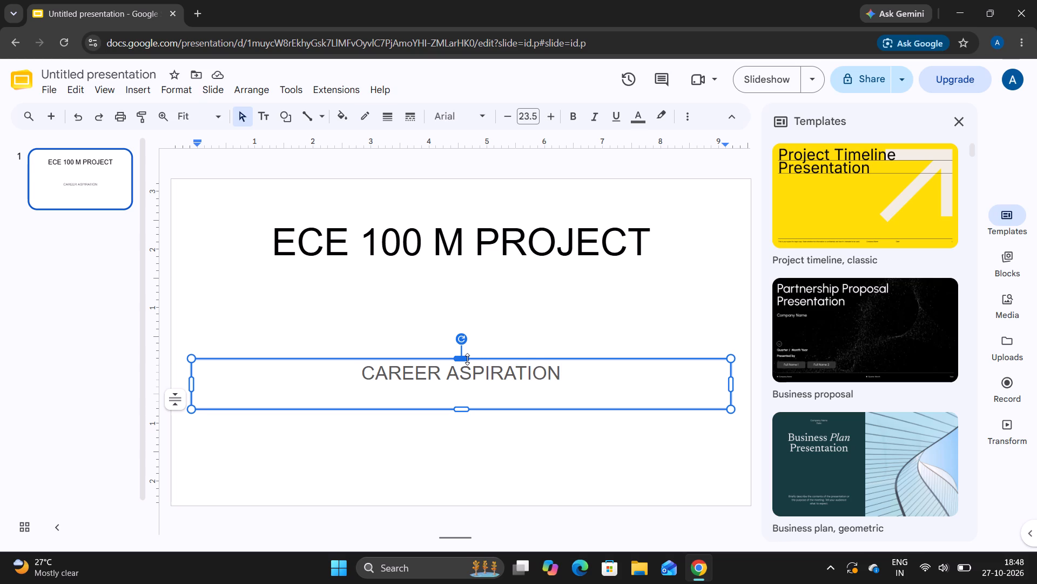
left_click_drag(467, 359, 469, 315)
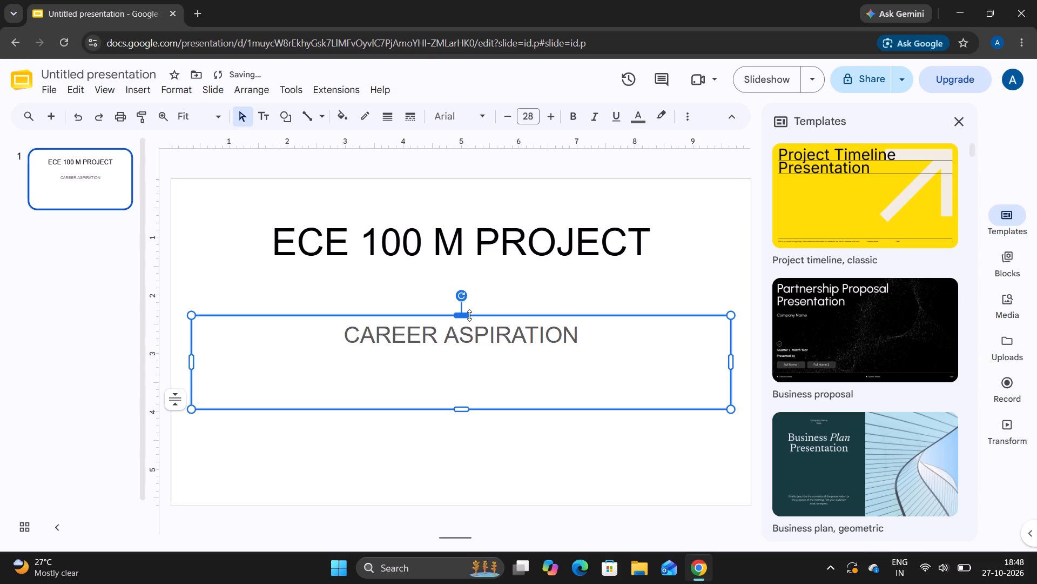
Remove the empty line below CAREER ASPIRATION in the subtitle box.
left_click(607, 344)
left_click(595, 335)
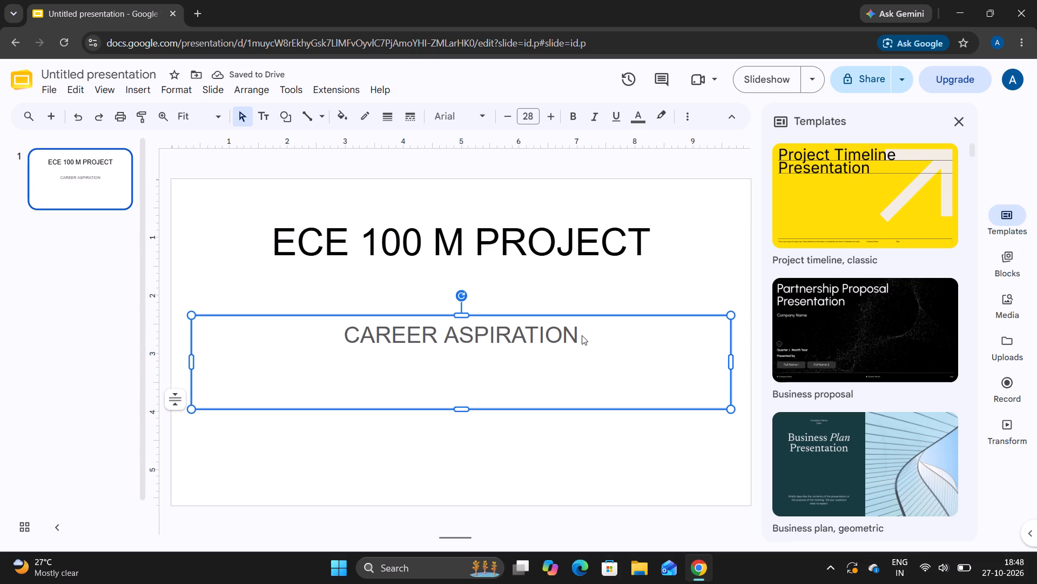
left_click(582, 335)
left_click(582, 335)
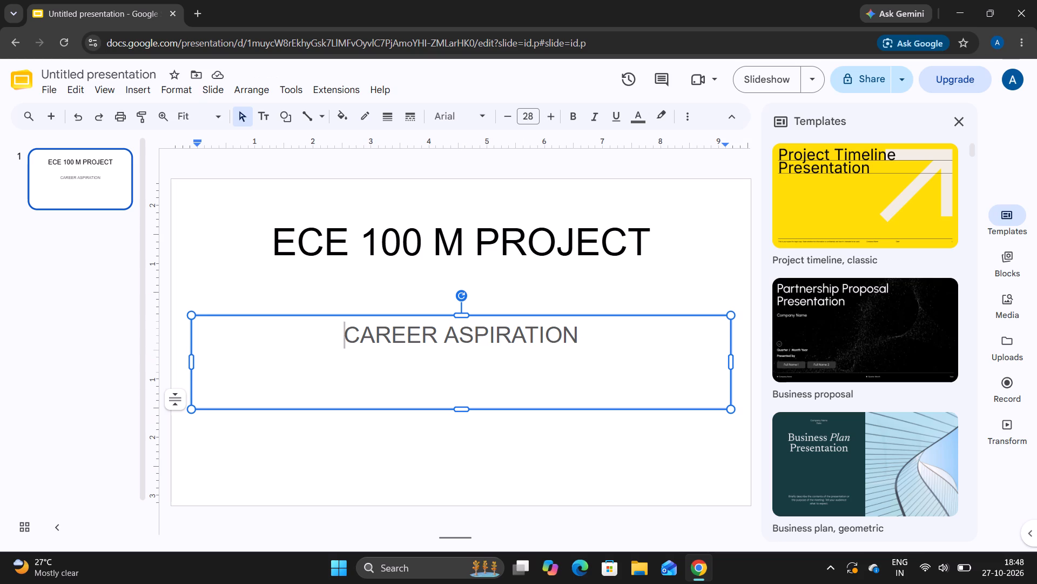
key("Down")
key("BackSpace")
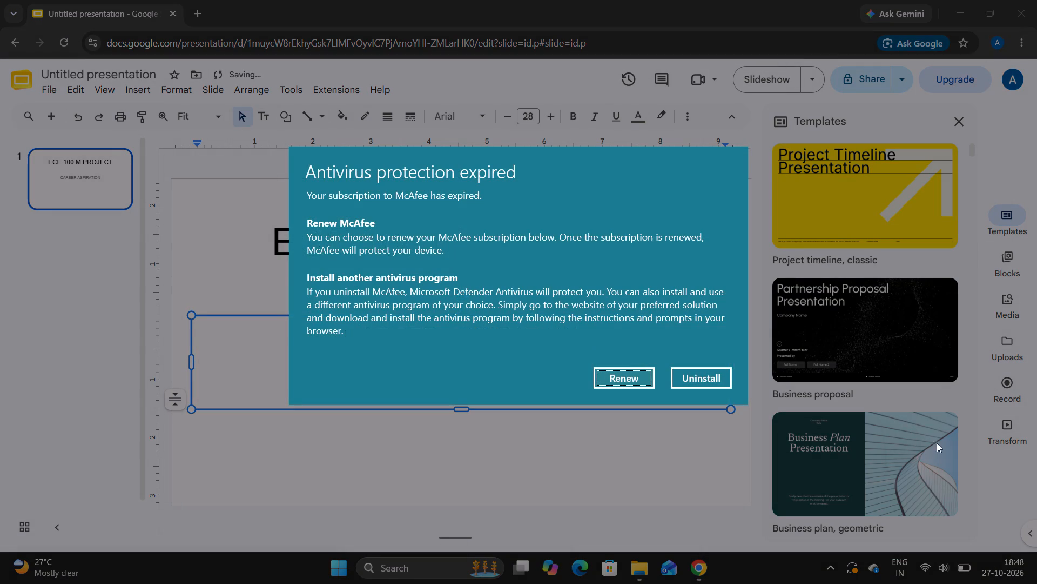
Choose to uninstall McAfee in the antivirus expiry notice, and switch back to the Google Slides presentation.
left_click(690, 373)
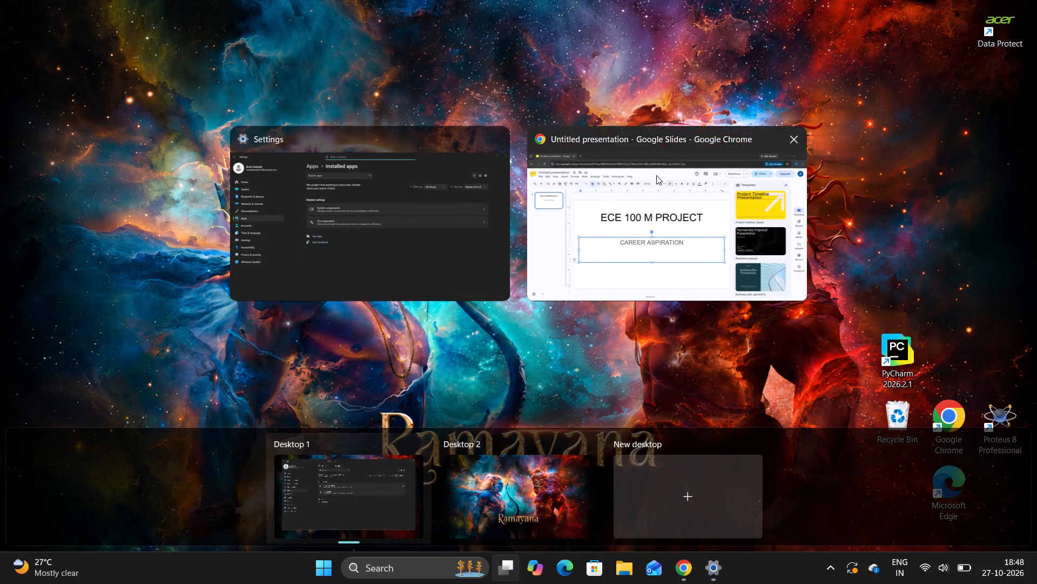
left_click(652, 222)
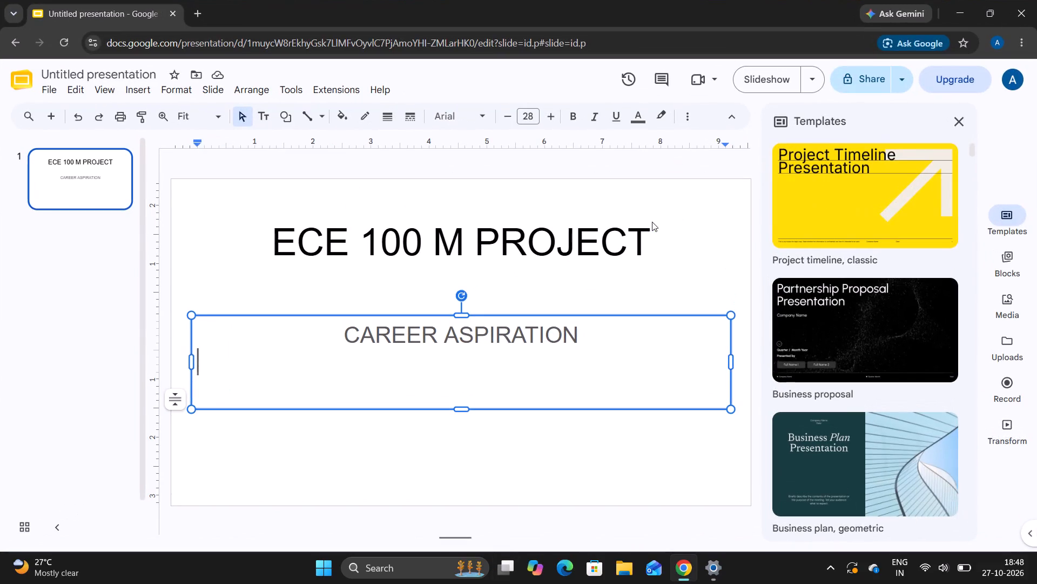
Add a "SUBMITTED BY:" line with the student's name to the subtitle box, one blank line below CAREER ASPIRATION.
key("Return")
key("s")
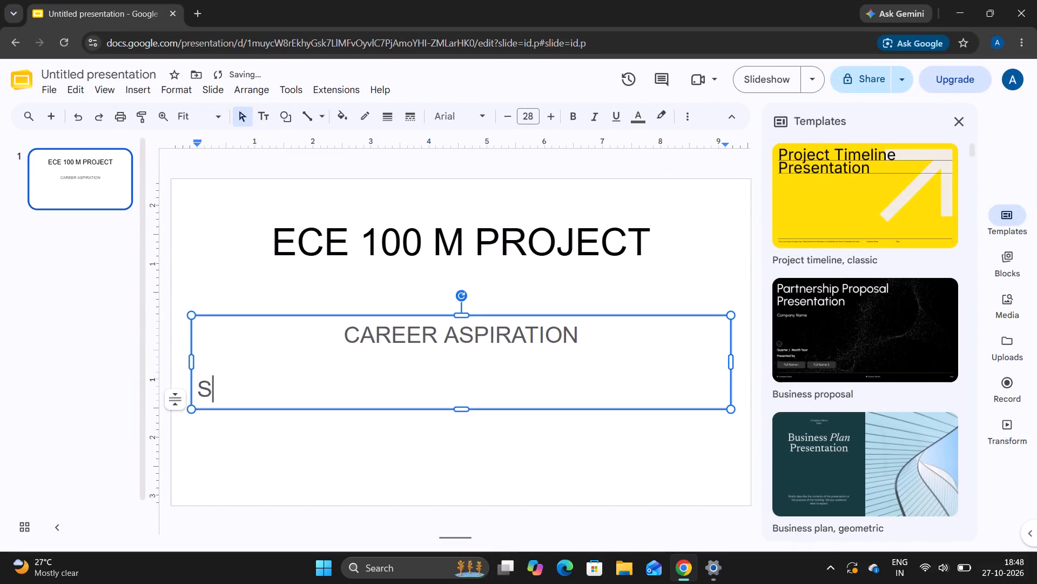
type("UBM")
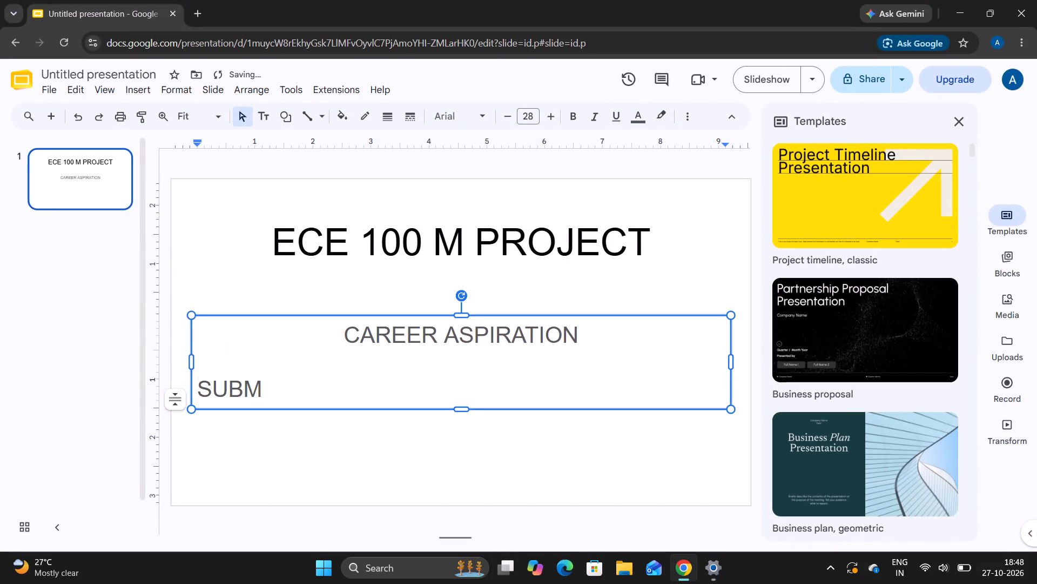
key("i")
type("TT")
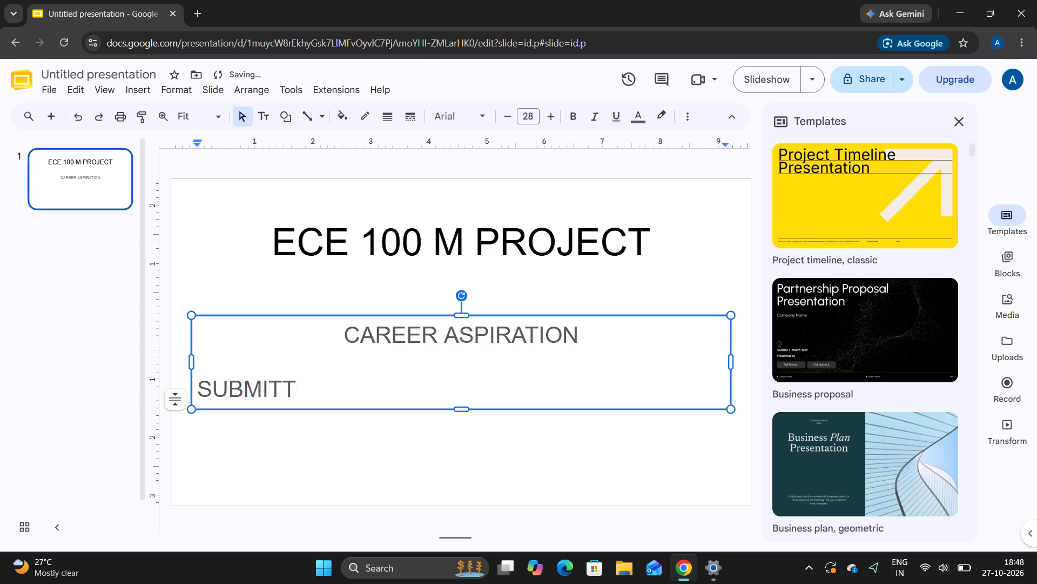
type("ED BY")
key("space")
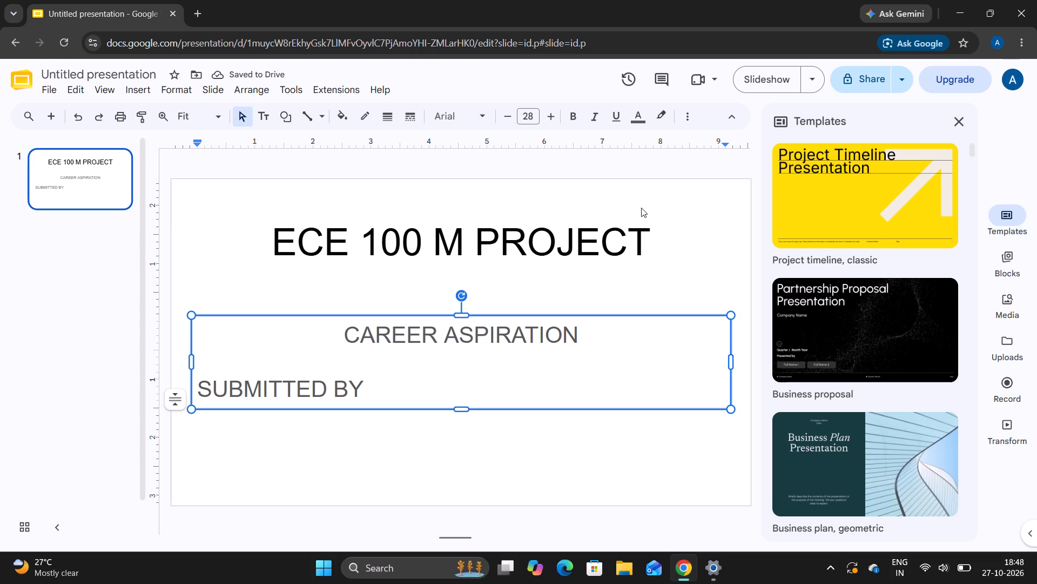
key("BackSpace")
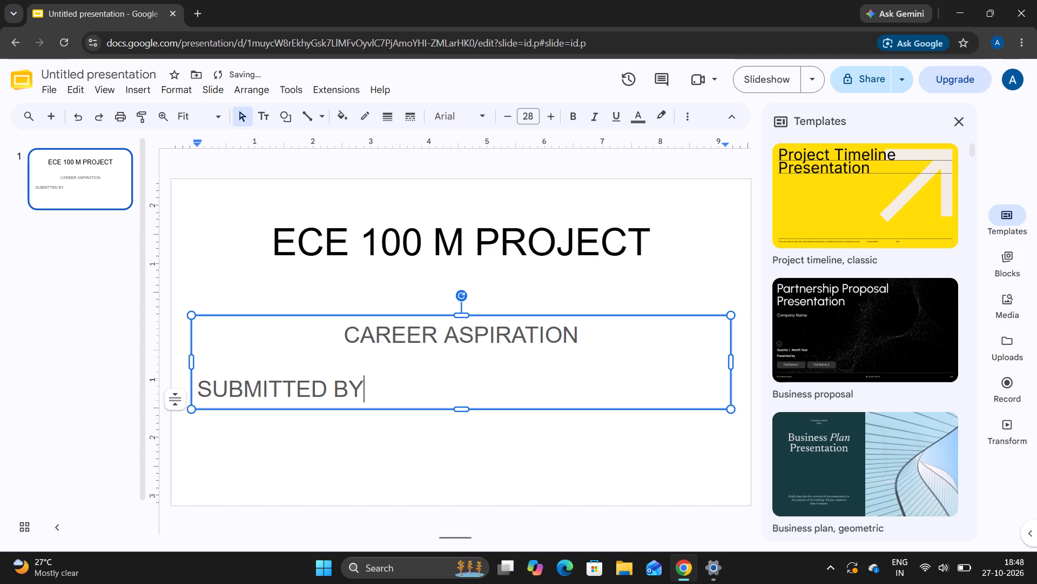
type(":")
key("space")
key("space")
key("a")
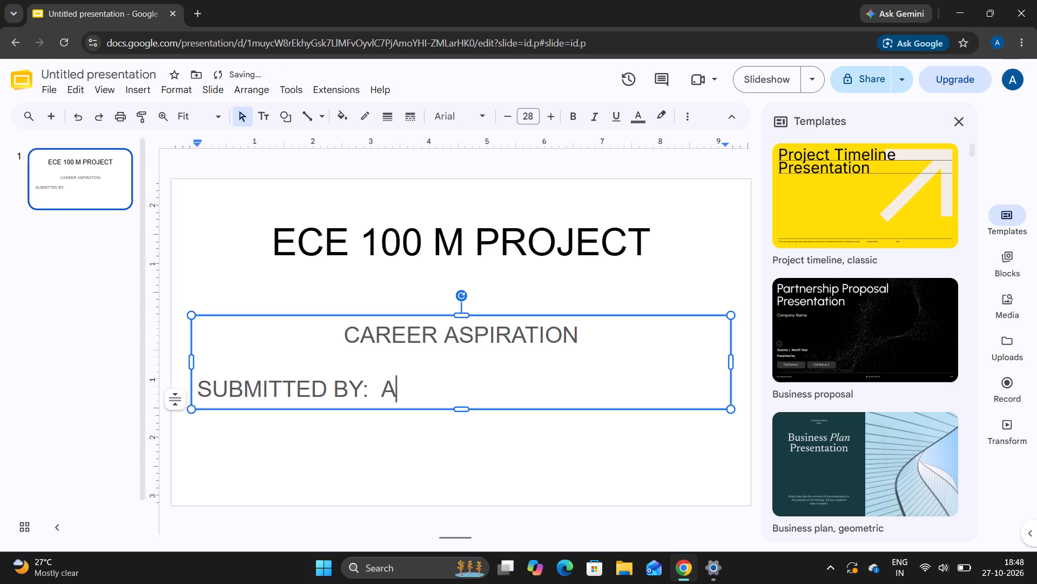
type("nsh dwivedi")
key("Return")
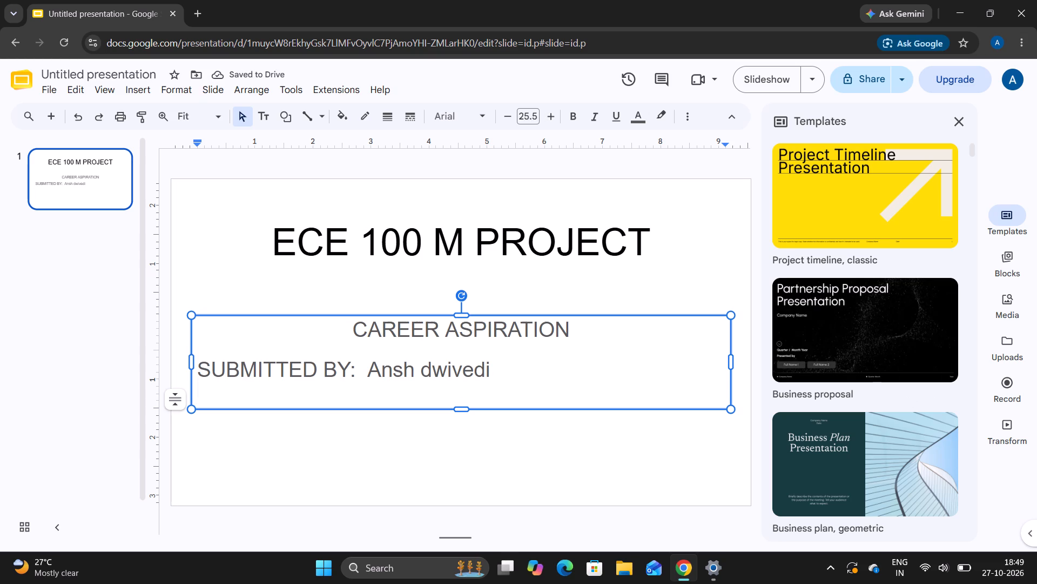
Rewrite the label before the student's name in mixed case as "Submitted by", keeping the colon.
left_click(346, 370)
key("BackSpace")
key("BackSpace")
key("BackSpace")
key("BackSpace")
key("BackSpace")
key("BackSpace")
key("BackSpace")
key("BackSpace")
key("BackSpace")
key("BackSpace")
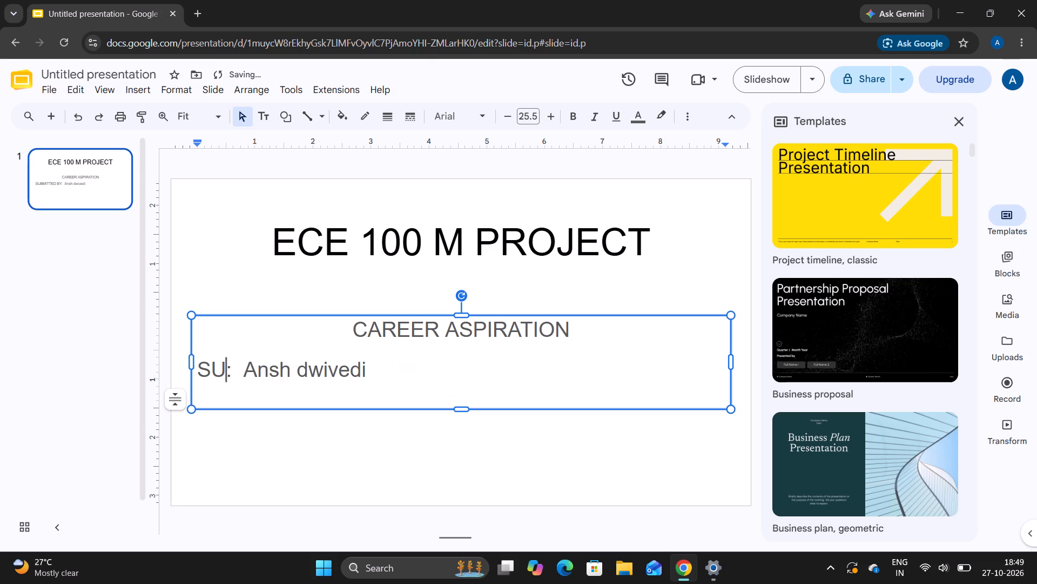
key("BackSpace")
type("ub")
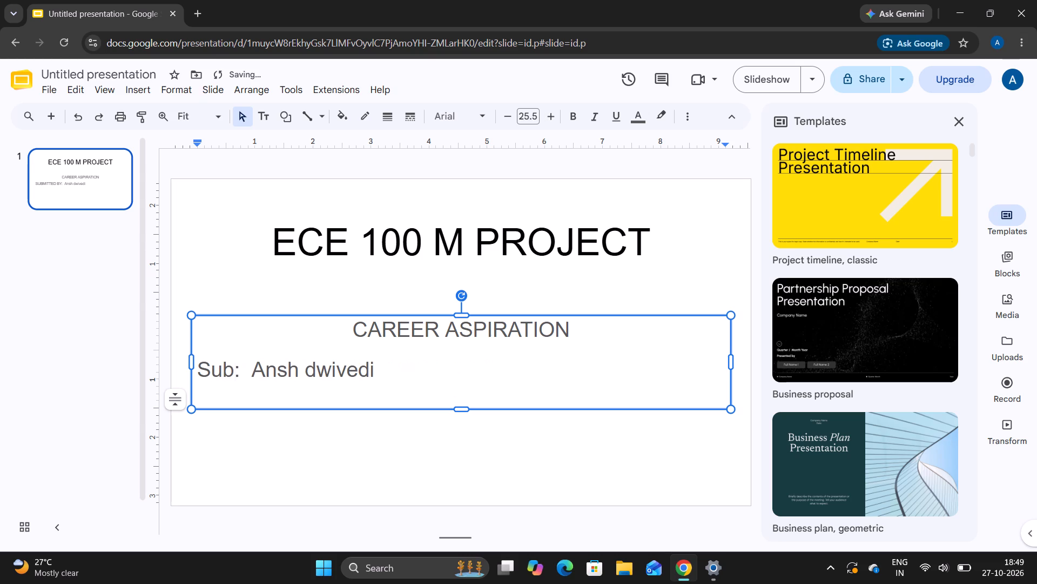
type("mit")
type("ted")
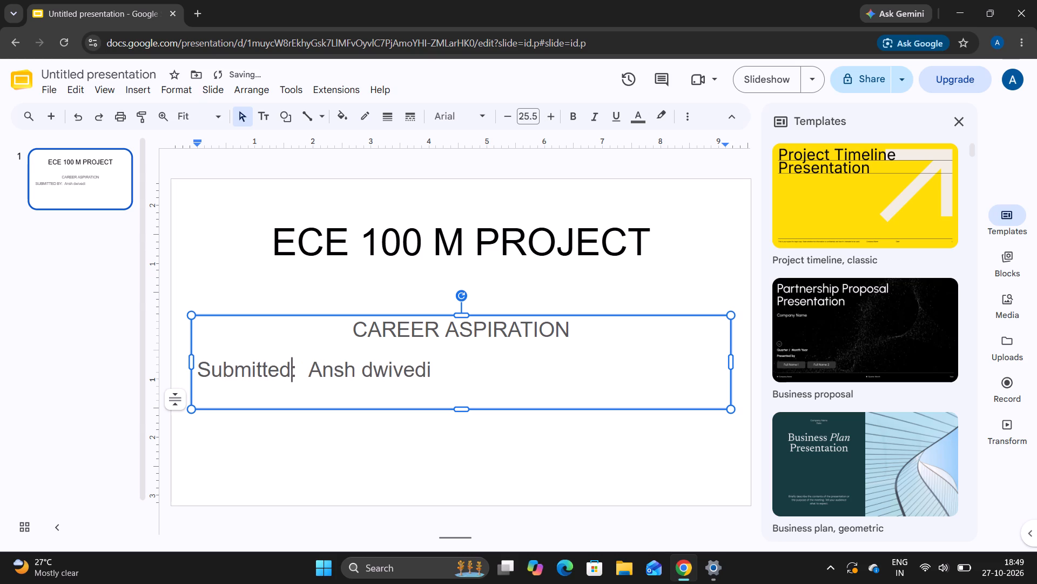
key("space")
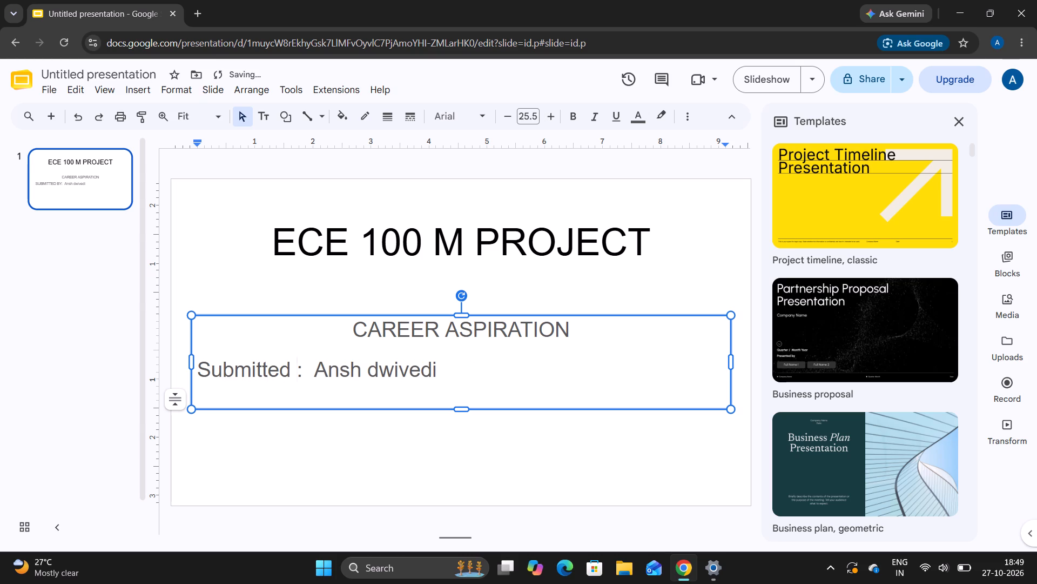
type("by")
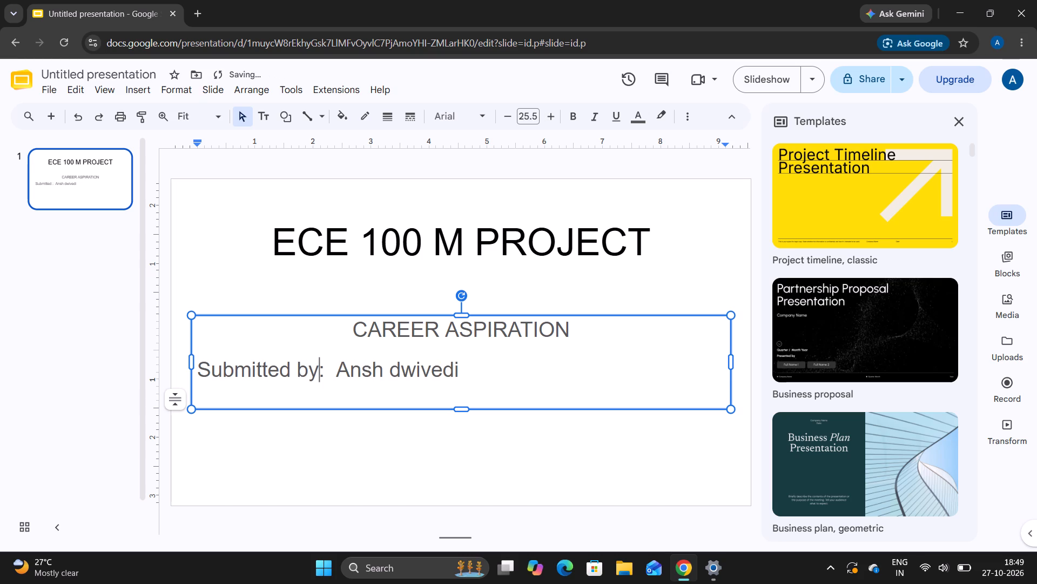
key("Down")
Begin the registration label with Re on the line below the submitter's name.
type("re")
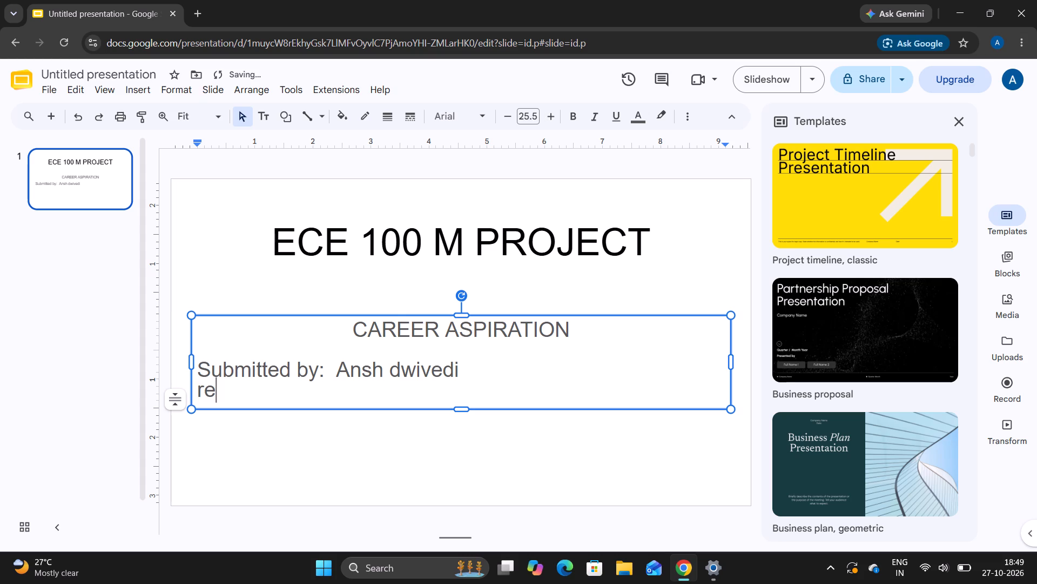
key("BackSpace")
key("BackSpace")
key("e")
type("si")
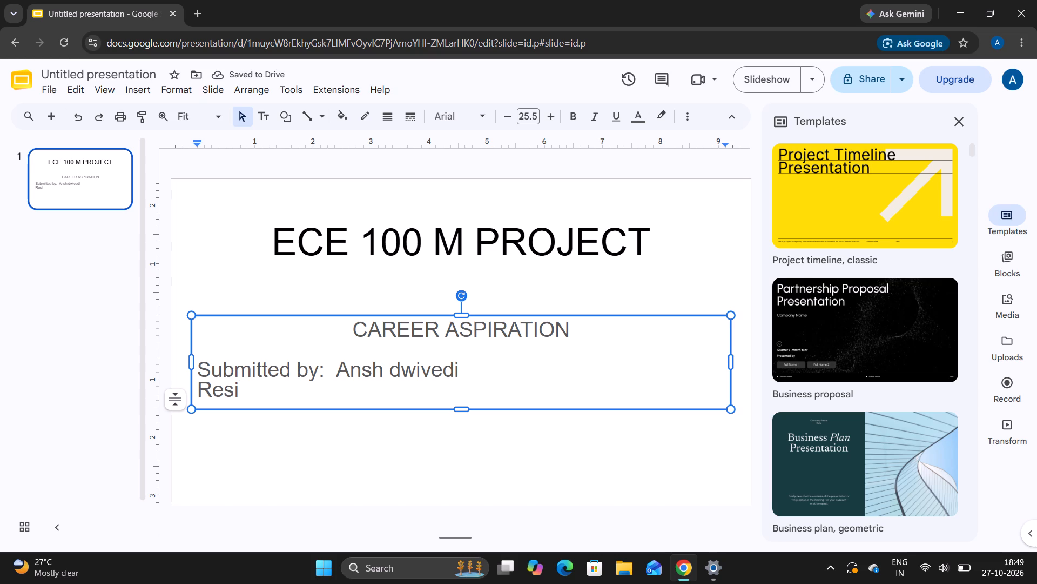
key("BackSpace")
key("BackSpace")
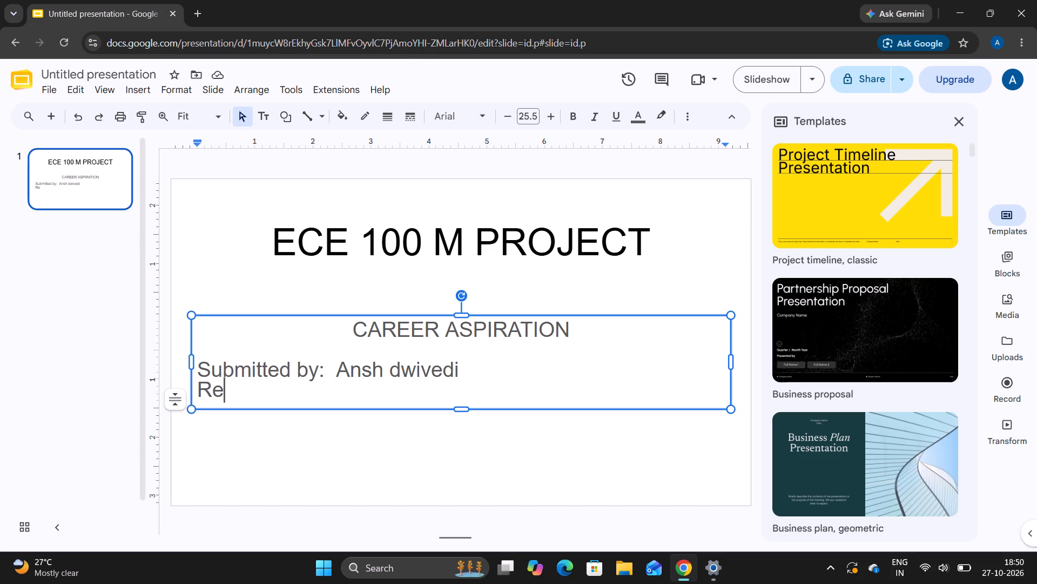
Complete the registration label below the submitter's name so it reads Registration no:.
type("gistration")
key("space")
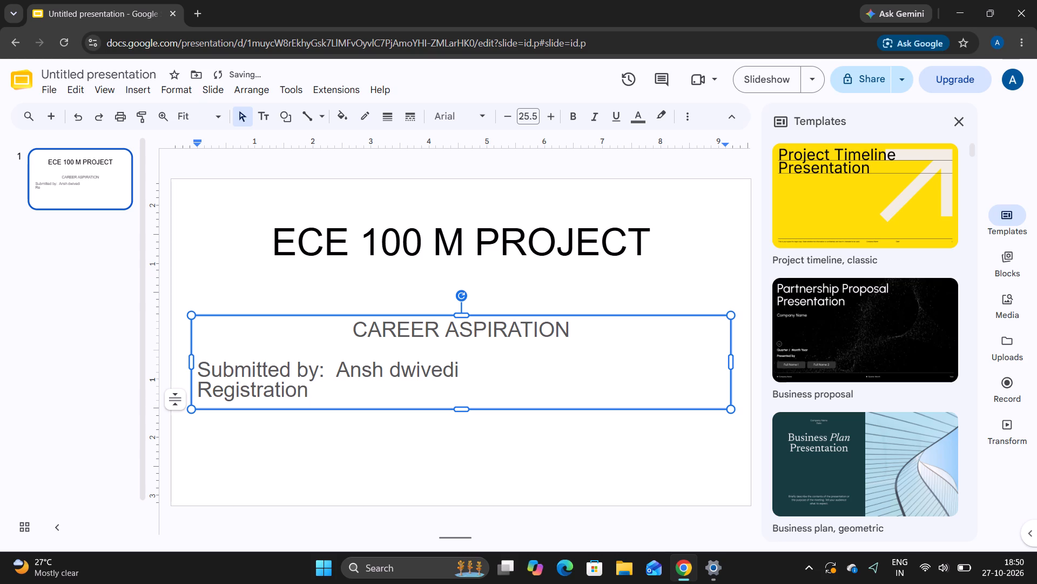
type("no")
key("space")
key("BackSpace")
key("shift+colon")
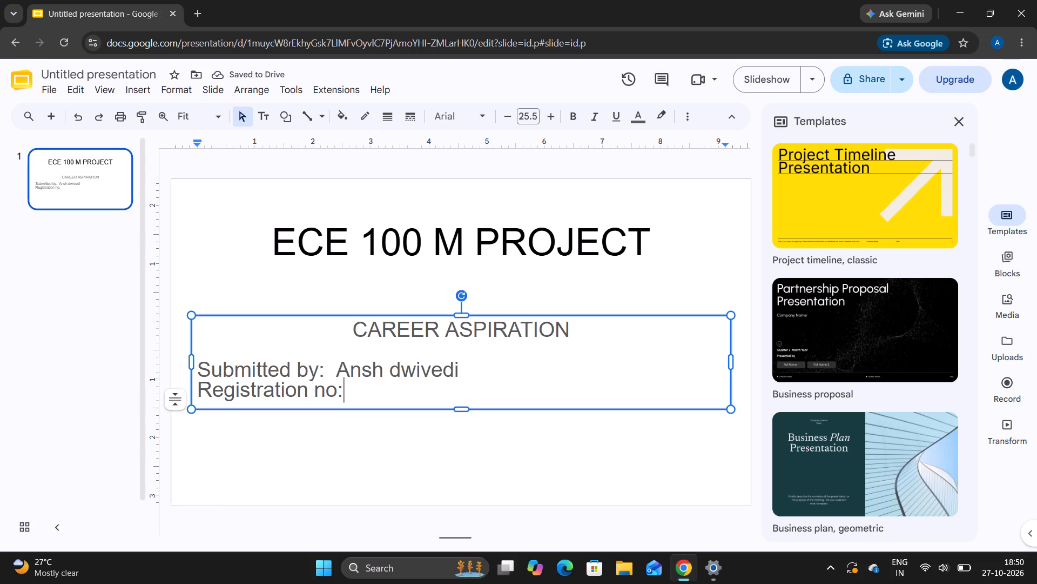
Widen the gap between Submitted by: and the submitter's name by four spaces.
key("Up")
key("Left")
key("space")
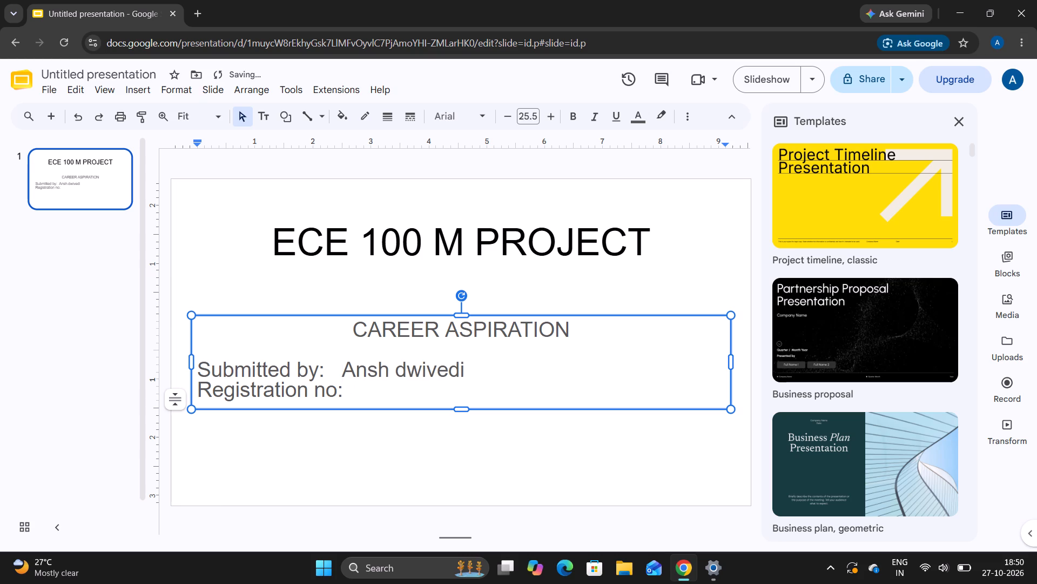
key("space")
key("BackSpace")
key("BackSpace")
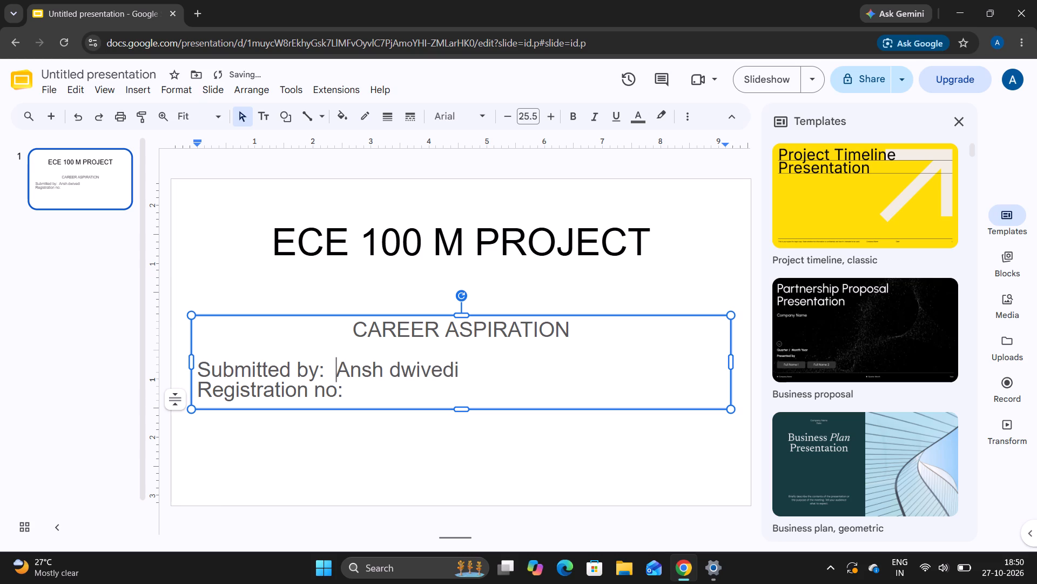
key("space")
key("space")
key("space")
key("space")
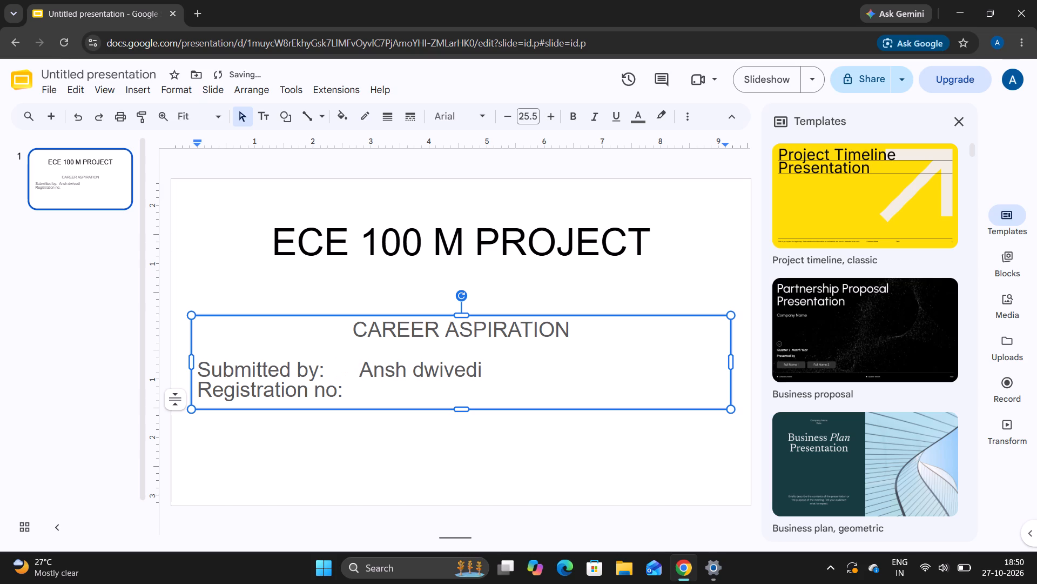
Shorten the word Registration to Rg in the label, so the line reads Rg no:.
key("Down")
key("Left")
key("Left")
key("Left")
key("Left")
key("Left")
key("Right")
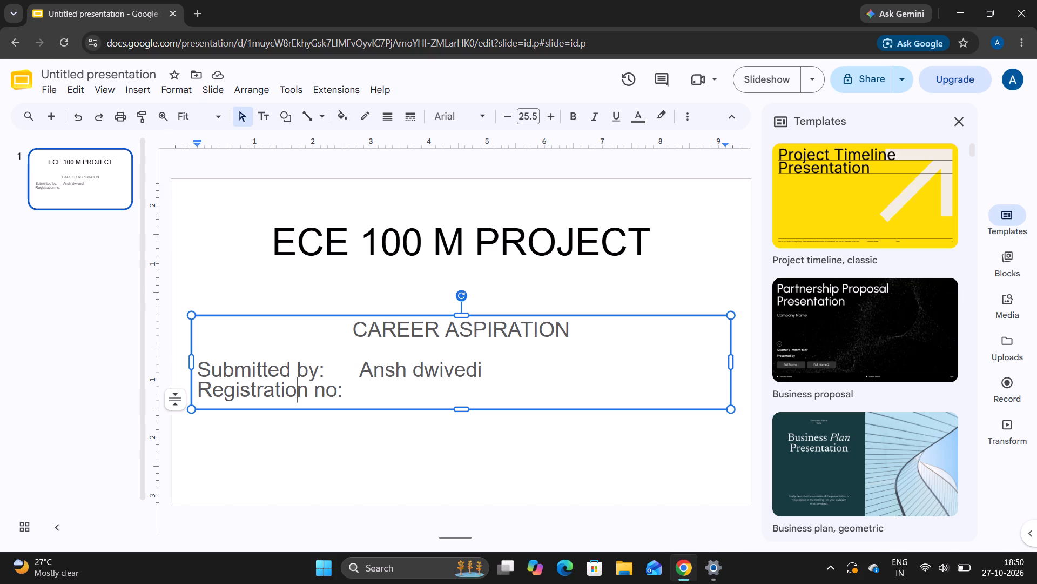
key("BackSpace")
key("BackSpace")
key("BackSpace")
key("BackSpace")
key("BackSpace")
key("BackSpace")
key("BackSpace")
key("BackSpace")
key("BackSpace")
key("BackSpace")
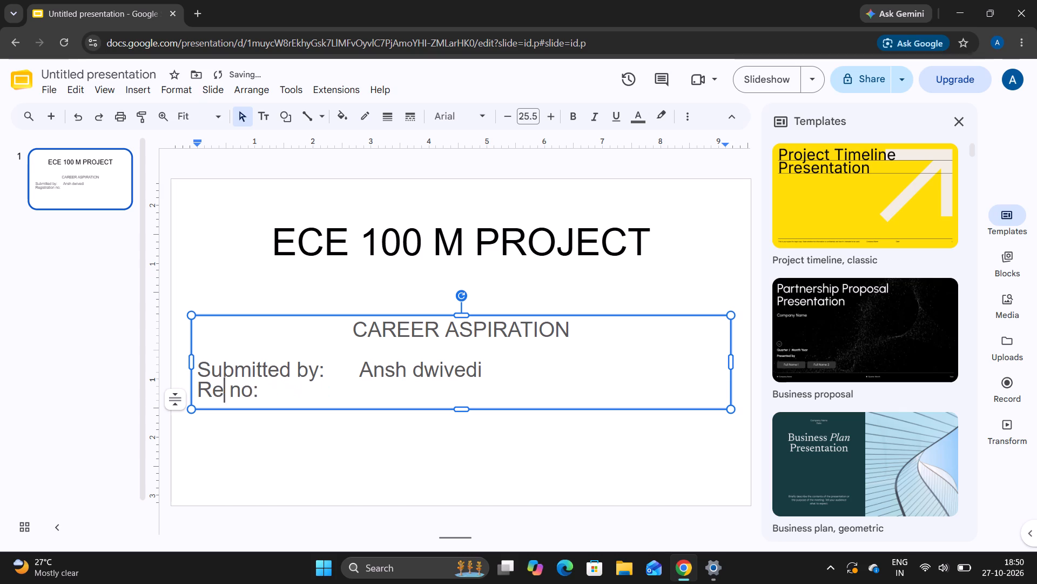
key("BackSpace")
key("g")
Enter the registration number after the Rg no: label, spaced out to align beneath the submitter's name.
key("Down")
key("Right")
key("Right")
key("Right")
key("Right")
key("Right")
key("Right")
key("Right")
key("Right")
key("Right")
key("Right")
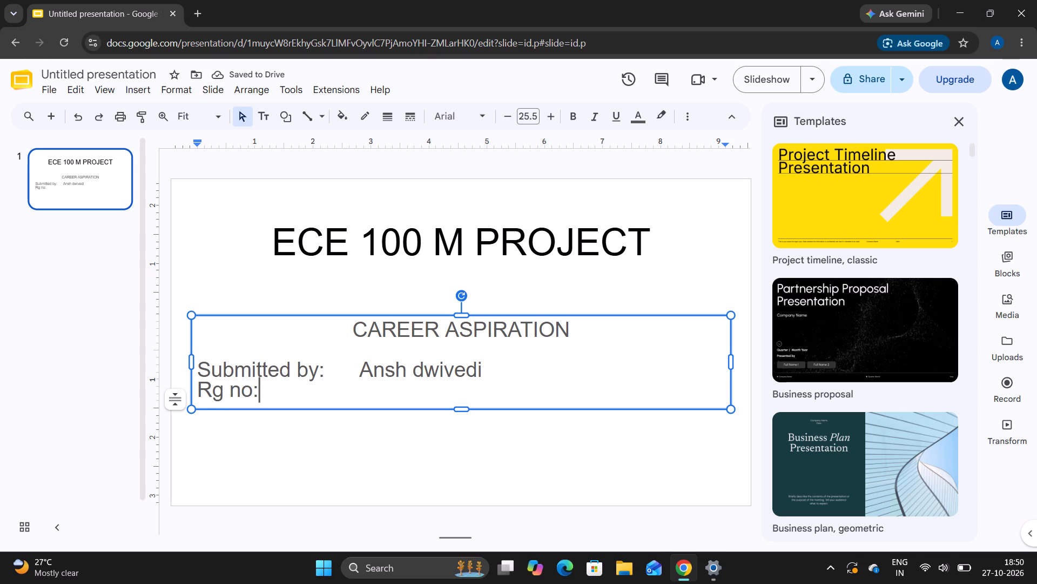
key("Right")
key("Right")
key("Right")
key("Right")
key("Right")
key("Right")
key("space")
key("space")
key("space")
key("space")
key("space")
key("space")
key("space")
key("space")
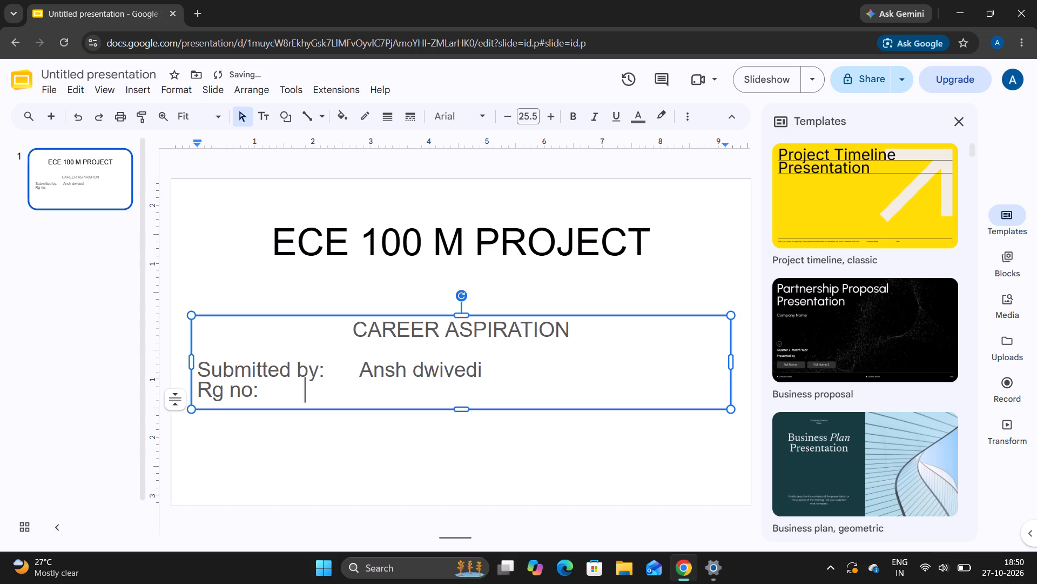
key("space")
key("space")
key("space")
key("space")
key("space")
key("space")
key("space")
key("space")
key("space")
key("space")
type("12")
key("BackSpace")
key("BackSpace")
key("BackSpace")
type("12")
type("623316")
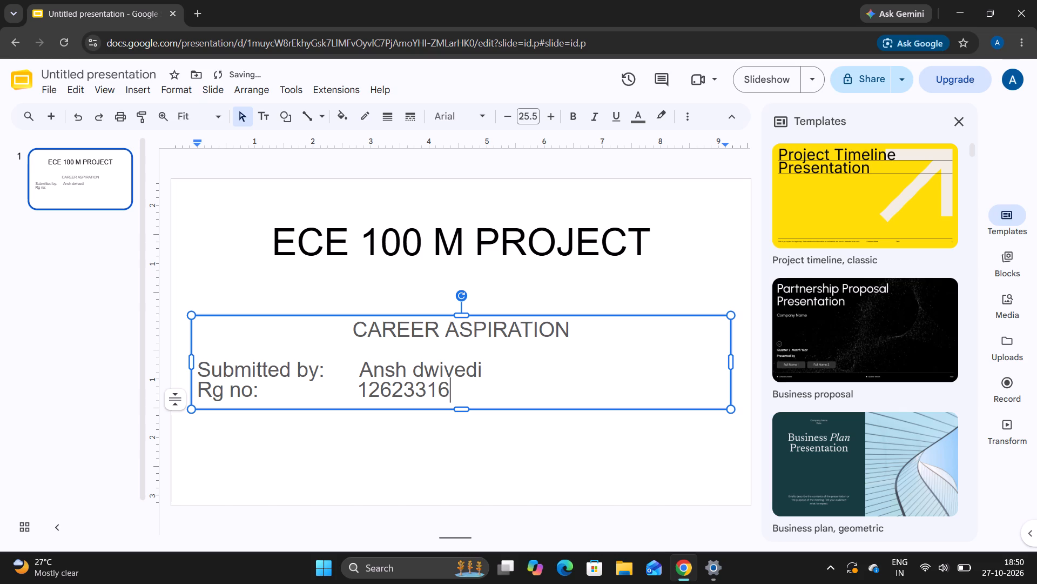
Add a new line with the label Roll no: below the registration number.
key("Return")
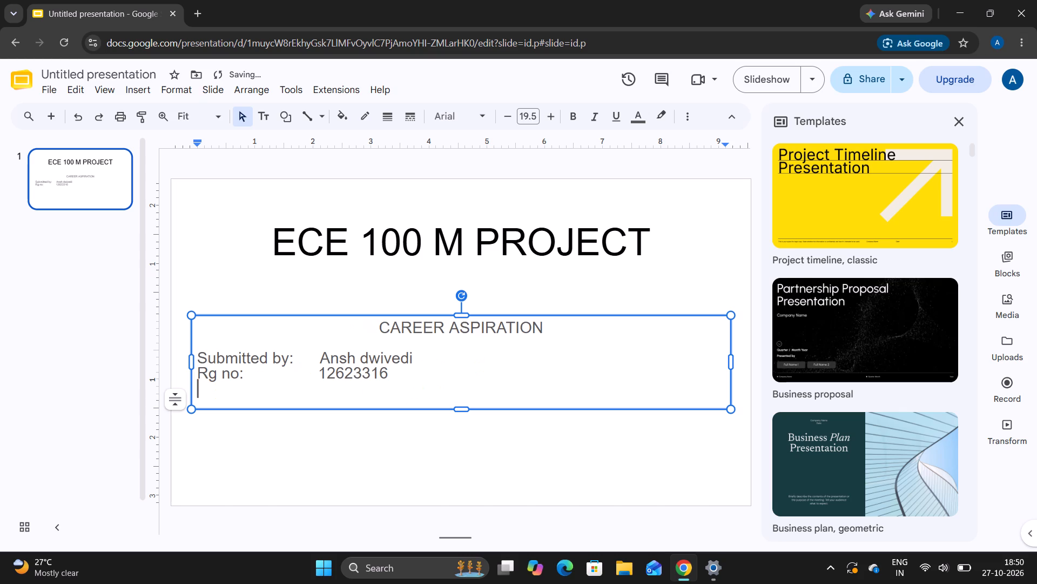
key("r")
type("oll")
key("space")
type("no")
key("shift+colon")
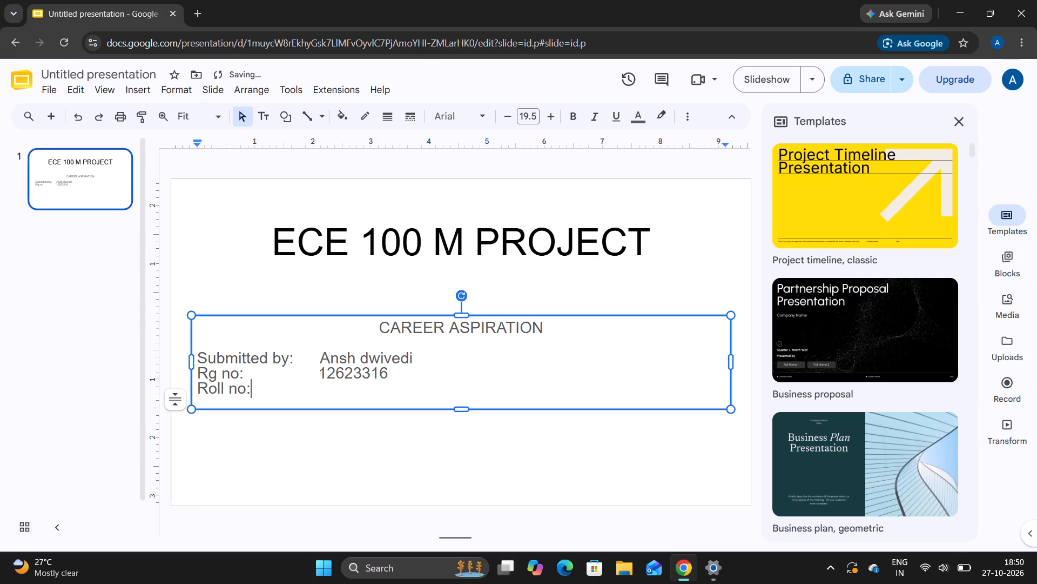
Enter the roll number after the Roll no: label, spaced out to align beneath the registration number.
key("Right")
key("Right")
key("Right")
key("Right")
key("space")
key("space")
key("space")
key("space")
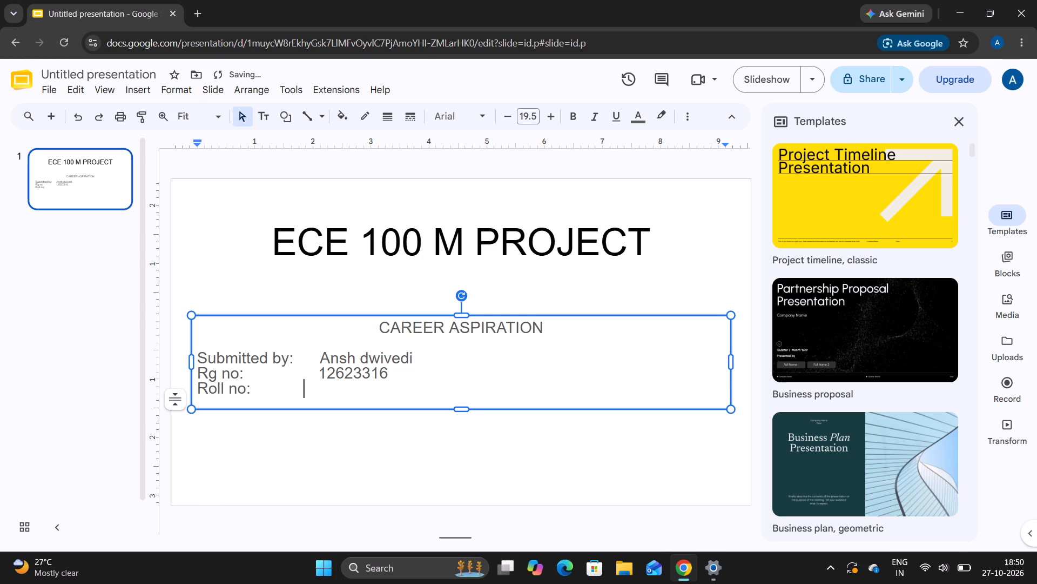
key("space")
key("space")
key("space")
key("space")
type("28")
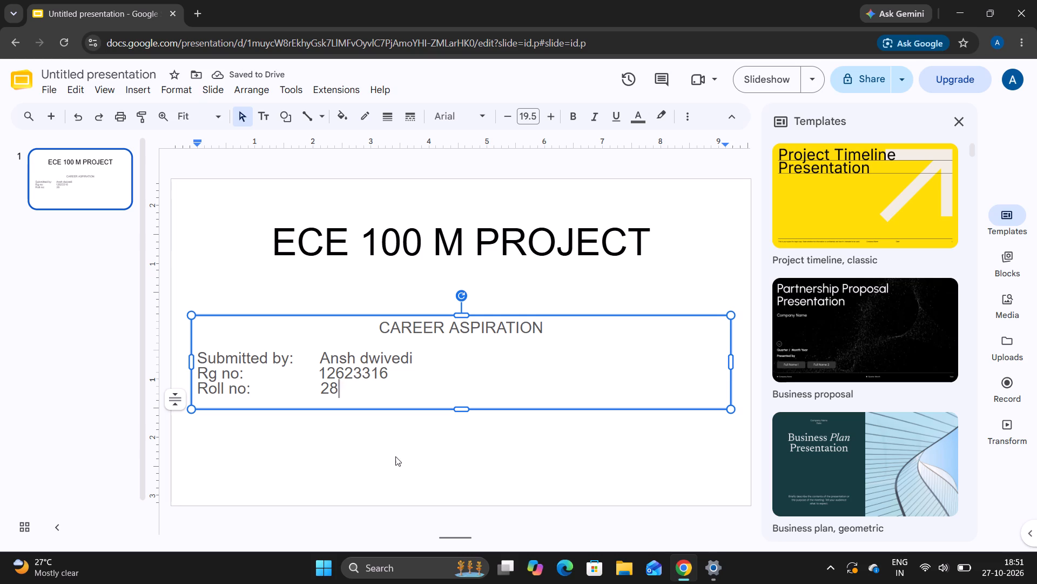
Stretch the subtitle text box down toward the slide's bottom edge, to about 2.8 inches tall, and deselect it.
left_click_drag(459, 408, 473, 454)
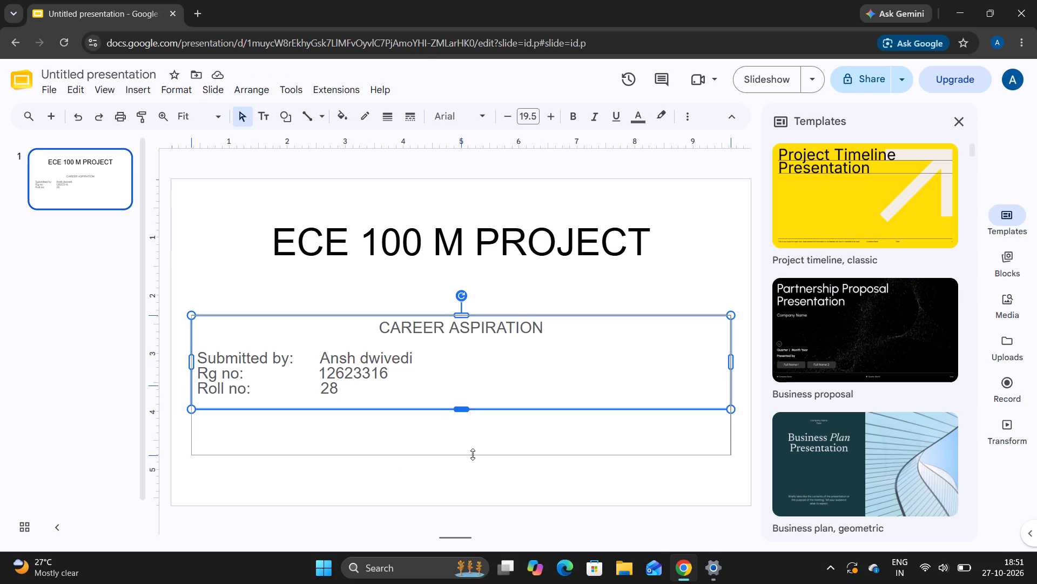
left_click_drag(473, 454, 475, 479)
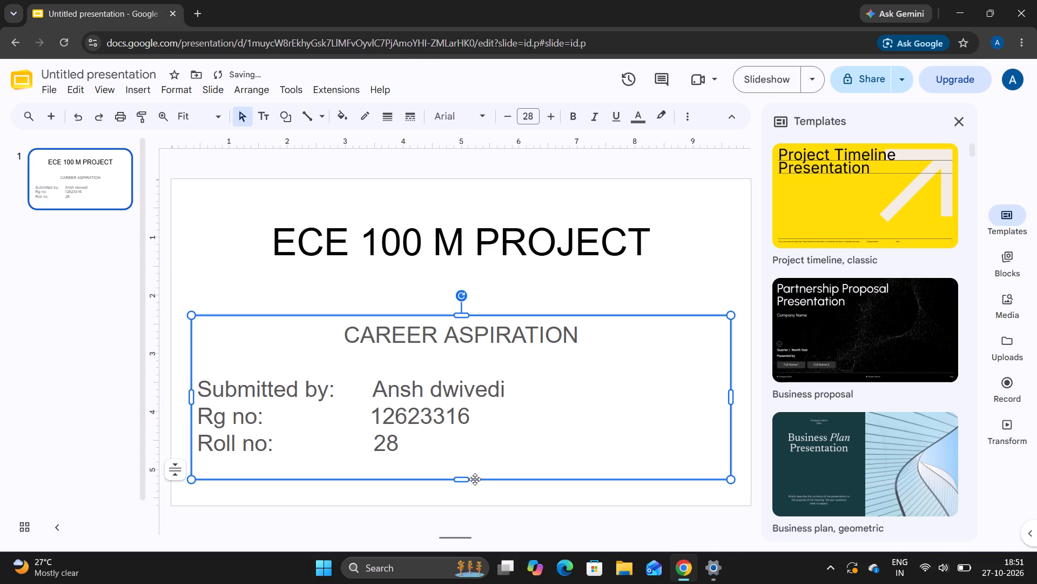
left_click(633, 297)
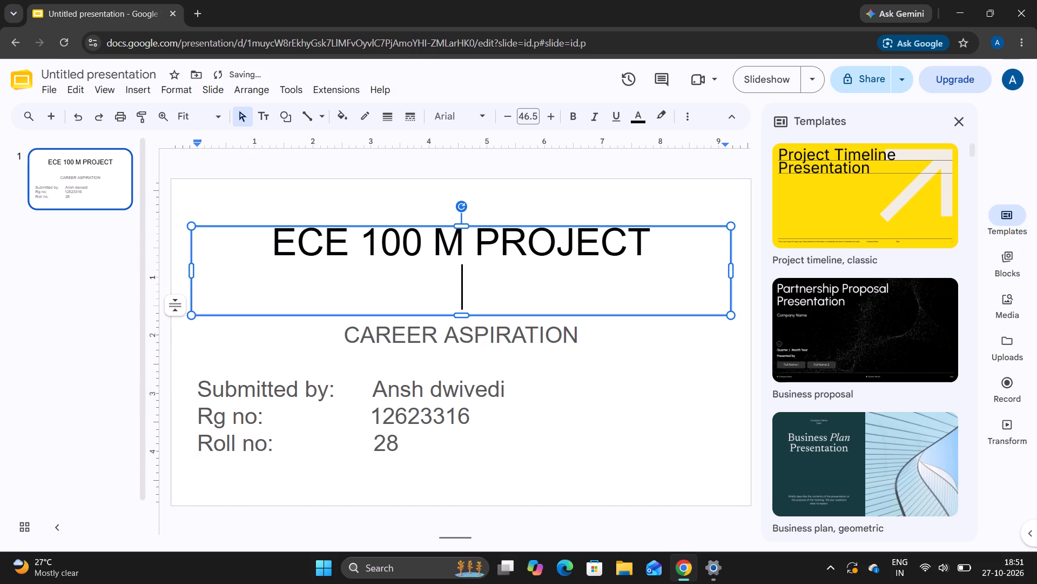
left_click(718, 209)
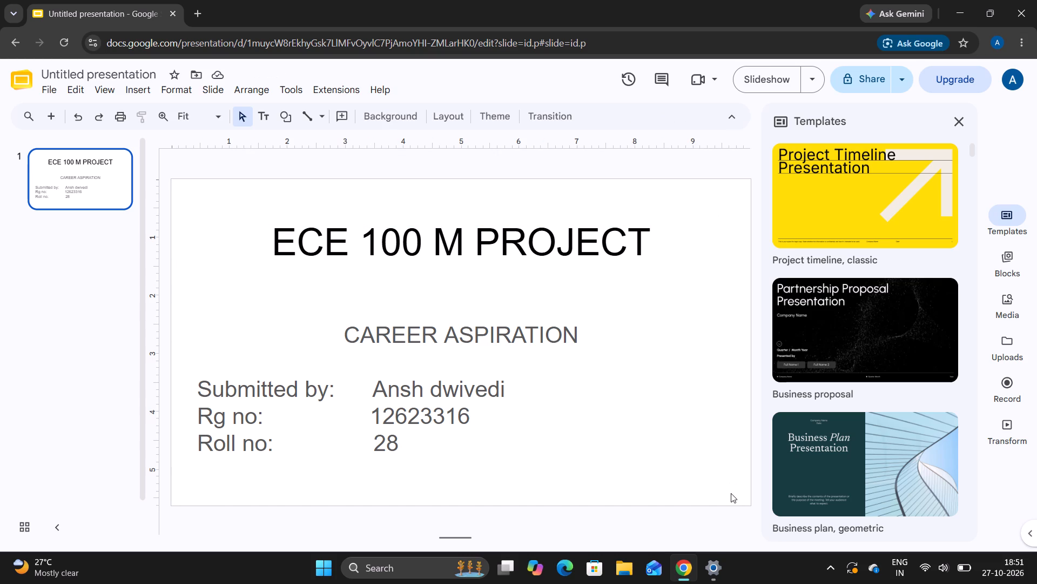
Select the text box holding the CAREER ASPIRATION subtitle and the submitter details.
left_click(227, 422)
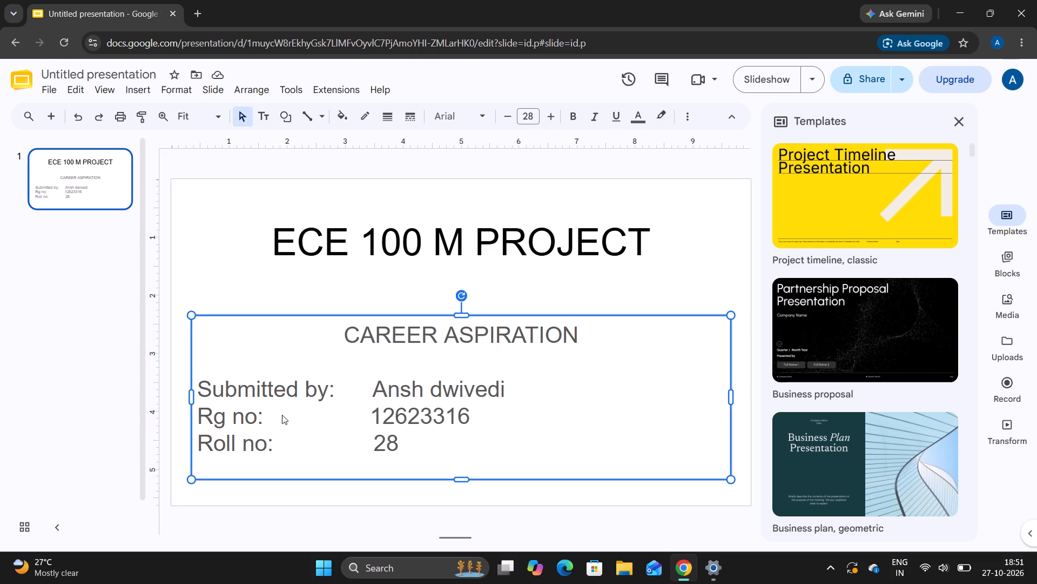
Add a period after Rg in the registration number label on the title slide, making it Rg. no:.
left_click(264, 419)
left_click(401, 420)
left_click(505, 386)
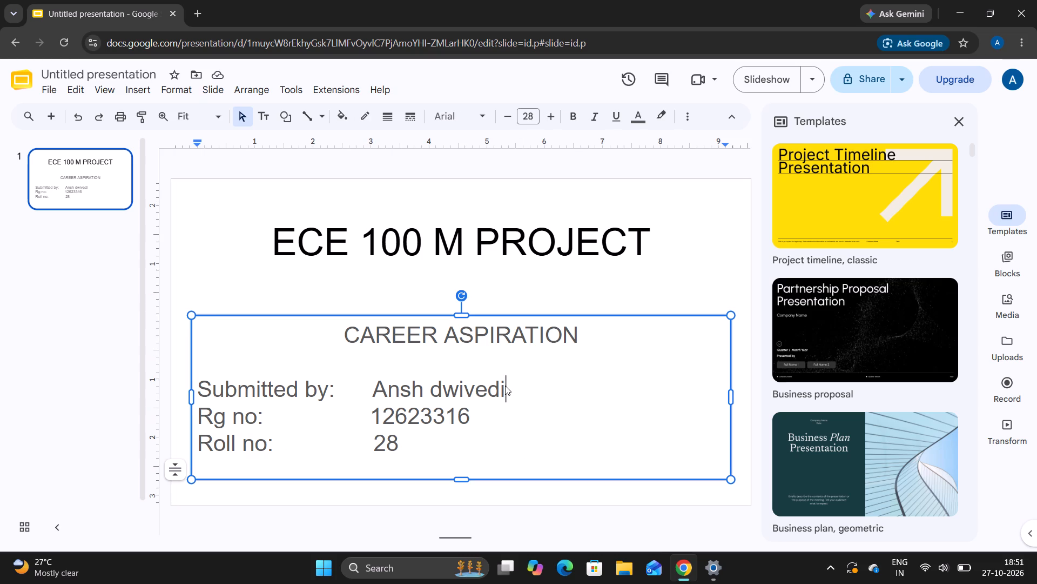
key("Down")
key("Left")
key("Left")
key("Left")
key("Left")
key("Left")
key("Left")
key("Left")
key("Left")
key("Left")
key("Left")
key("Left")
key("Left")
key("Left")
key("Left")
key("Left")
key("Left")
key("Left")
key("Left")
key("Left")
key("Left")
key("Left")
key("Left")
key("Left")
key("Left")
key("Left")
key("Left")
key("Left")
key("Left")
key("Left")
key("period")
key("Right")
key("Right")
key("Right")
key("Right")
key("Right")
key("Right")
key("Right")
key("Right")
key("Right")
key("Right")
key("Right")
key("Right")
key("Right")
key("Right")
key("Right")
key("Right")
key("Right")
key("Right")
key("Right")
key("Right")
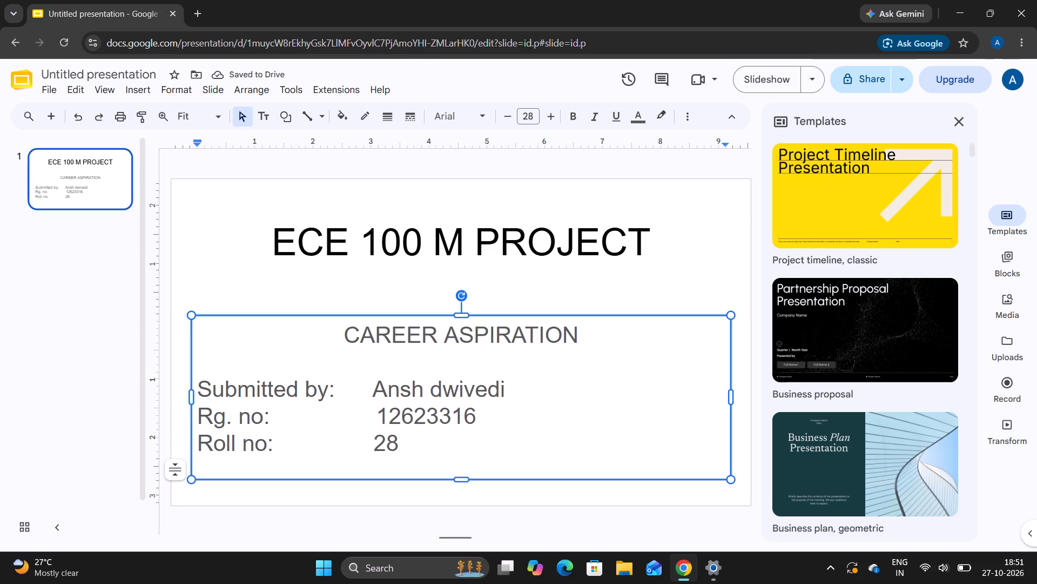
left_click(720, 220)
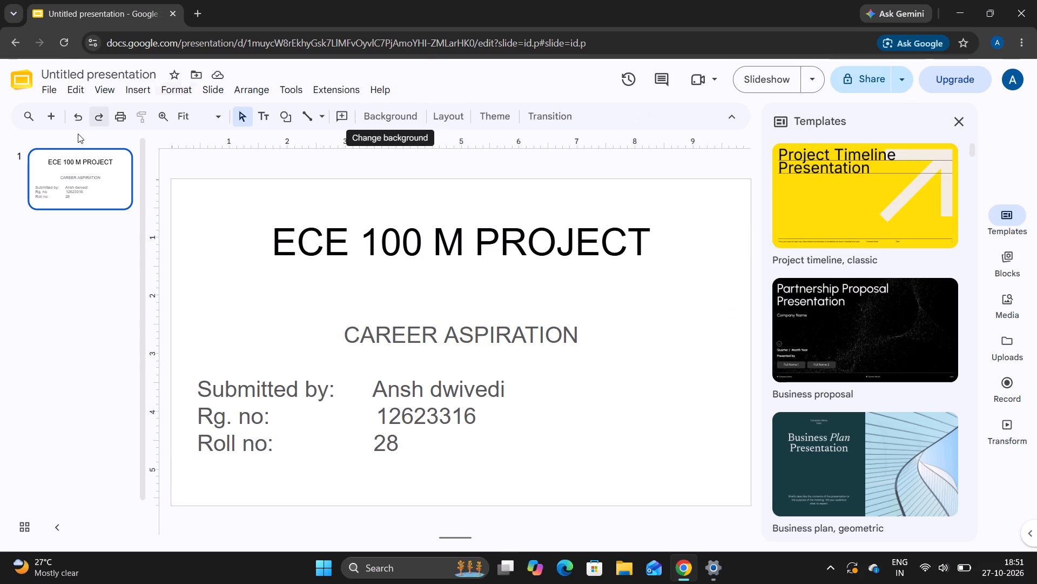
Add a new slide with title and body placeholders after the title slide.
left_click(124, 84)
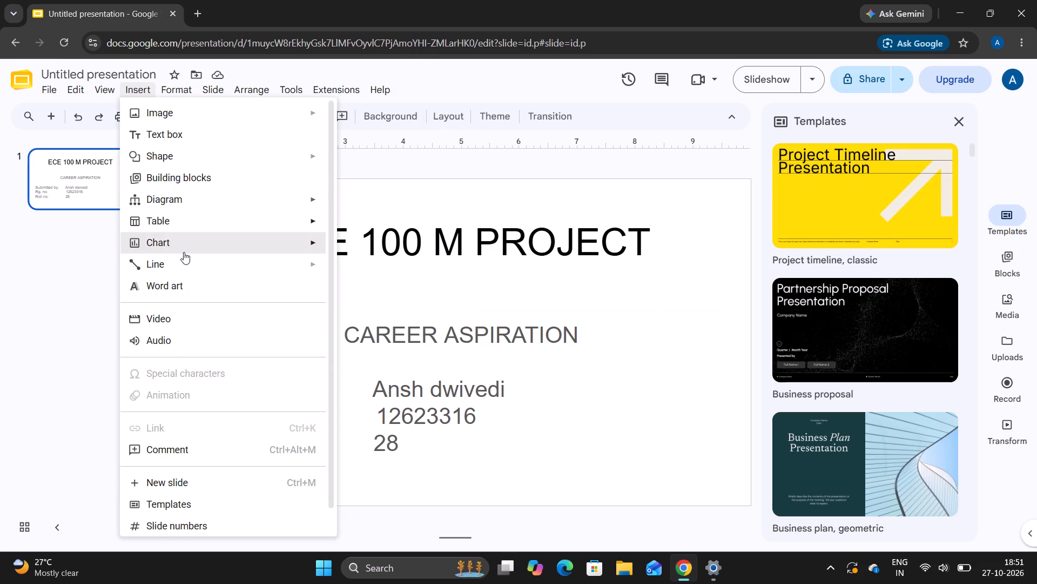
left_click(56, 240)
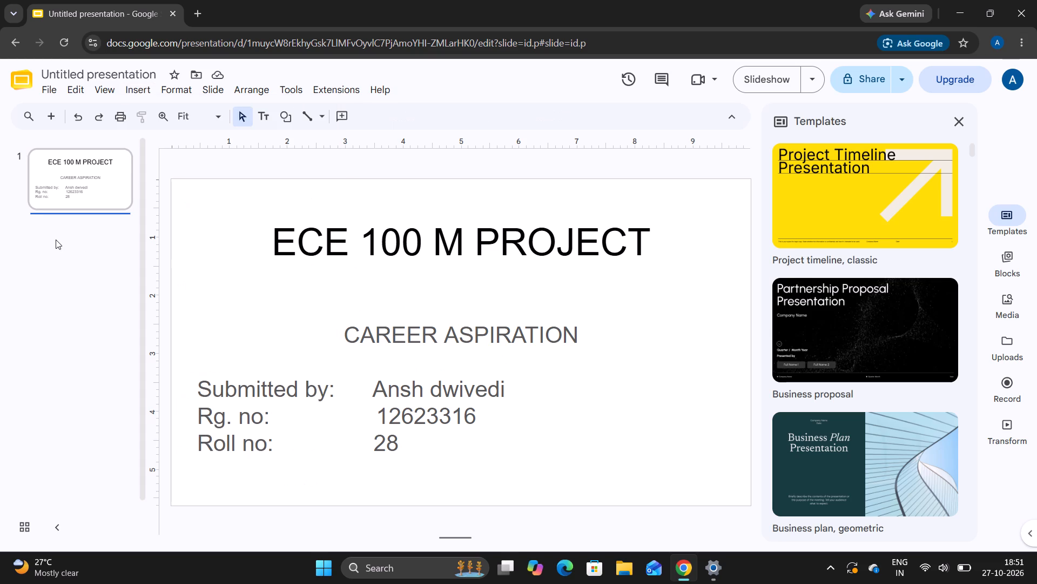
key("ctrl+m")
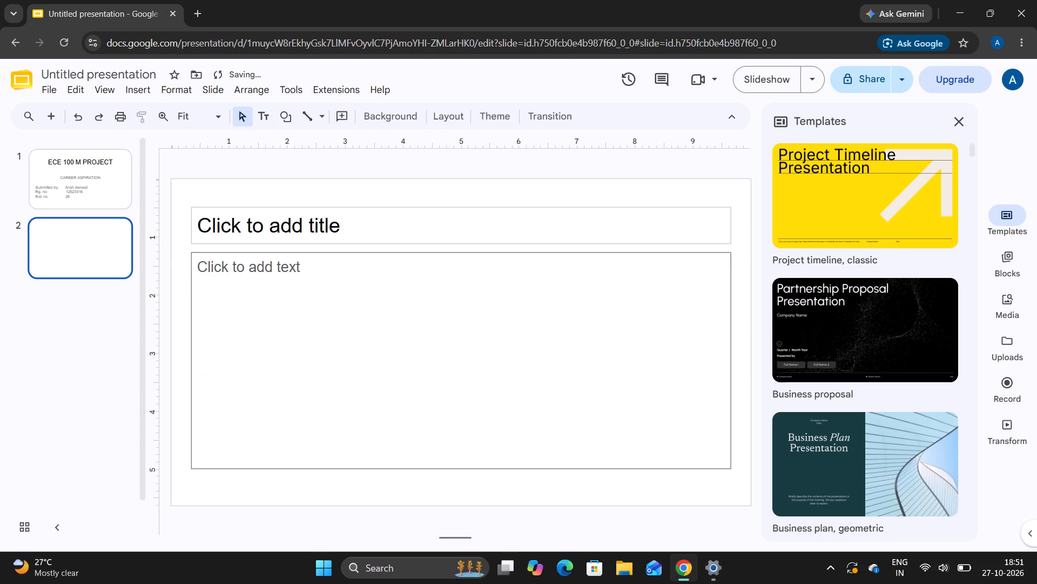
Enter My pathway as the title of the second slide.
left_click(298, 237)
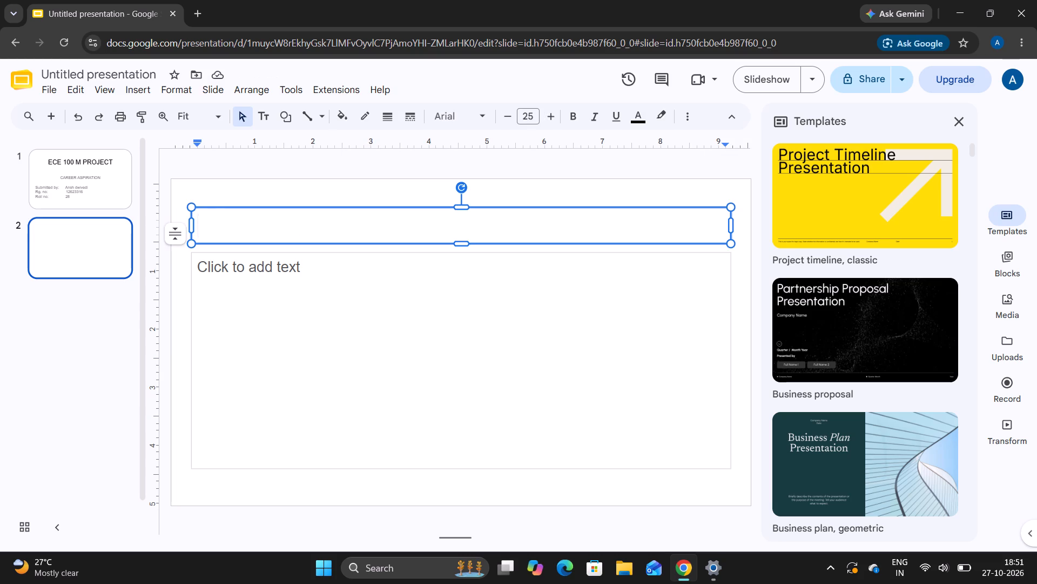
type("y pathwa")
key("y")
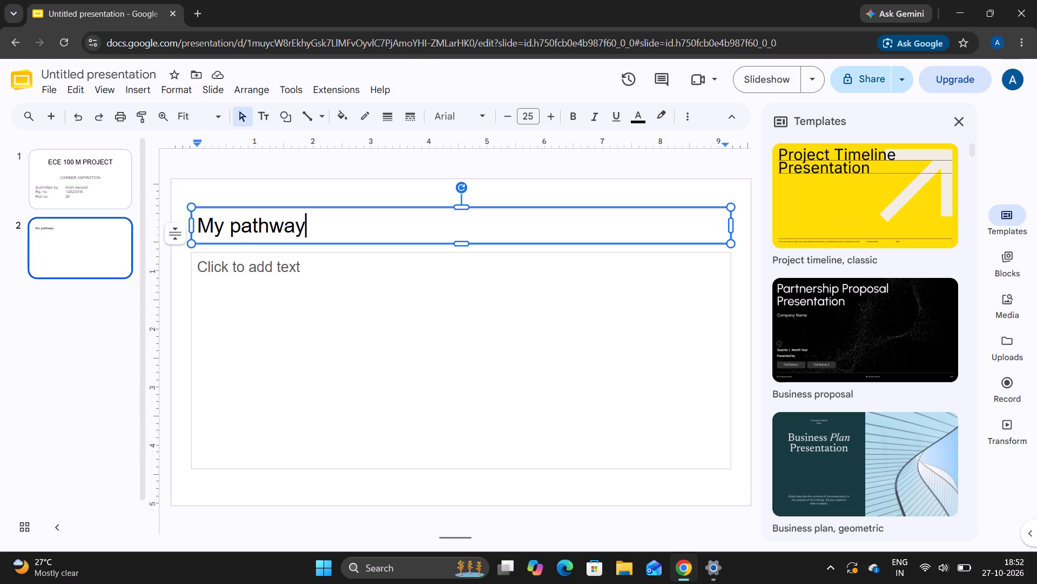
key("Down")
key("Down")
Begin the second slide's body text with I would like to take placement from.
left_click(253, 280)
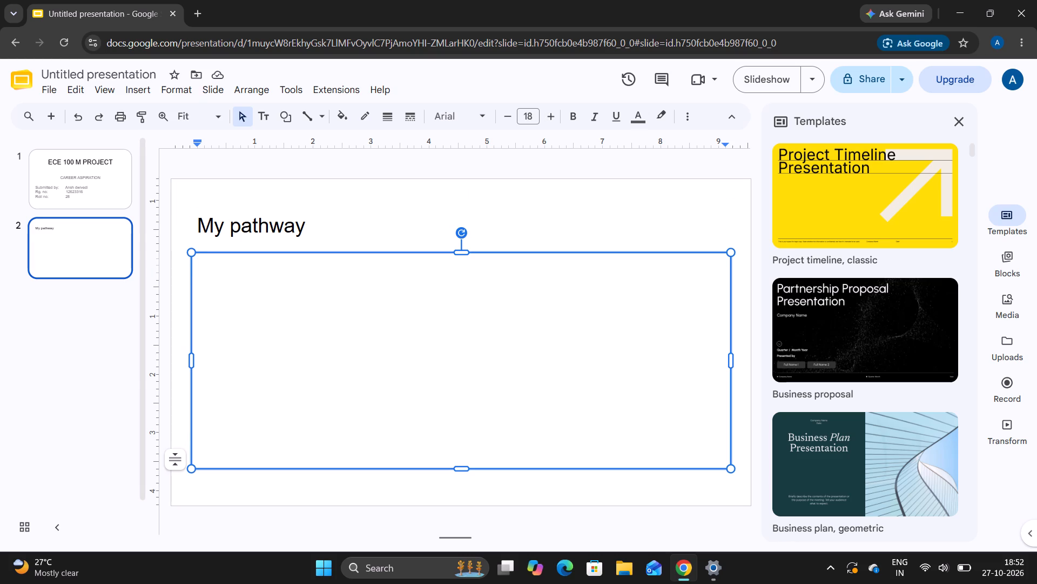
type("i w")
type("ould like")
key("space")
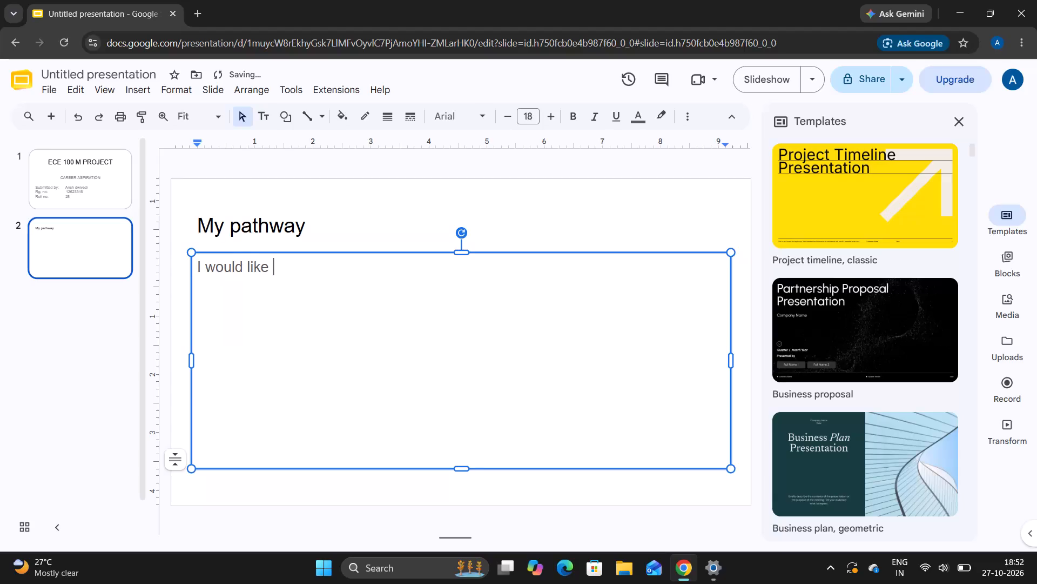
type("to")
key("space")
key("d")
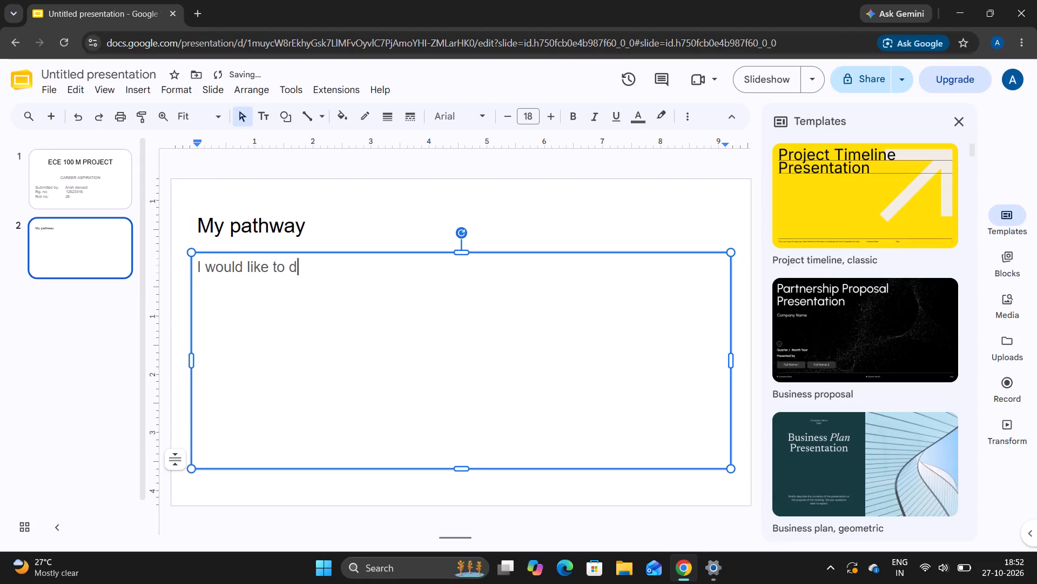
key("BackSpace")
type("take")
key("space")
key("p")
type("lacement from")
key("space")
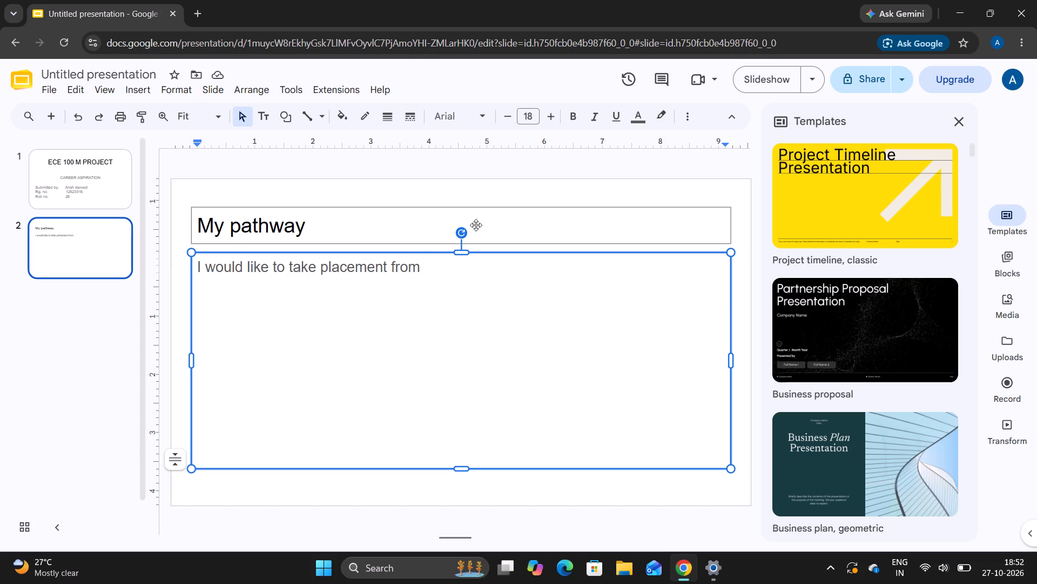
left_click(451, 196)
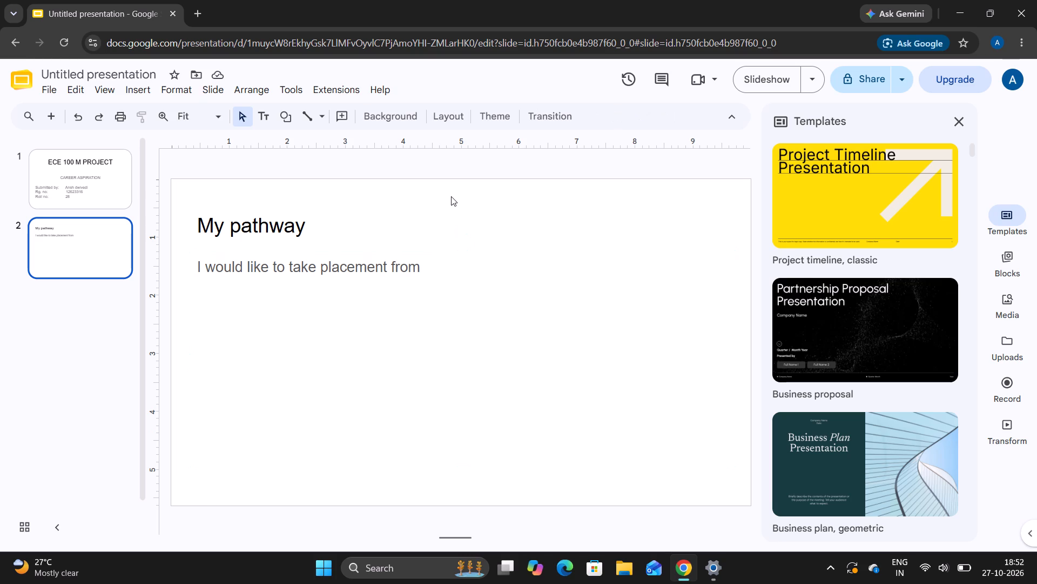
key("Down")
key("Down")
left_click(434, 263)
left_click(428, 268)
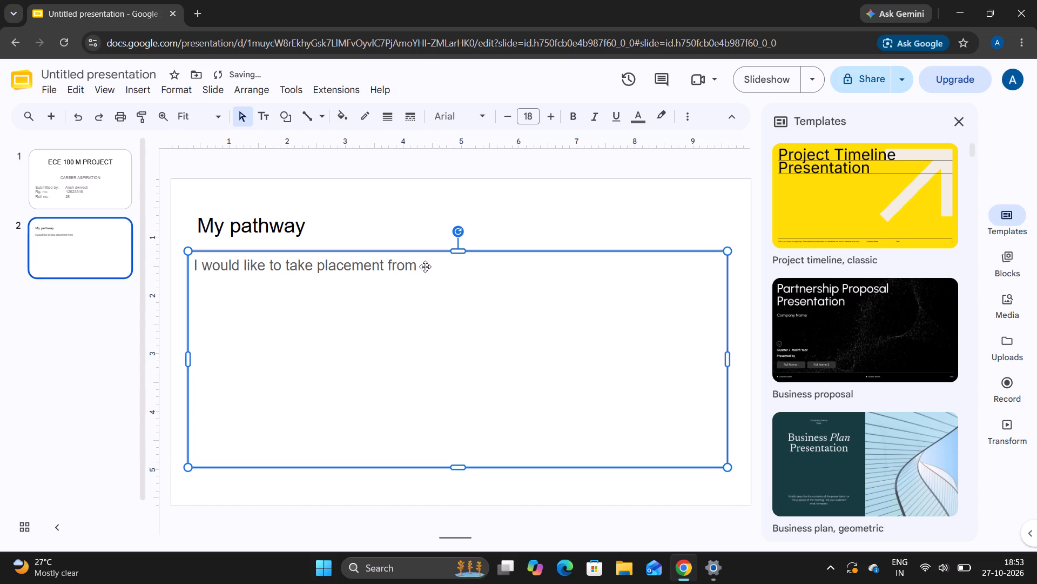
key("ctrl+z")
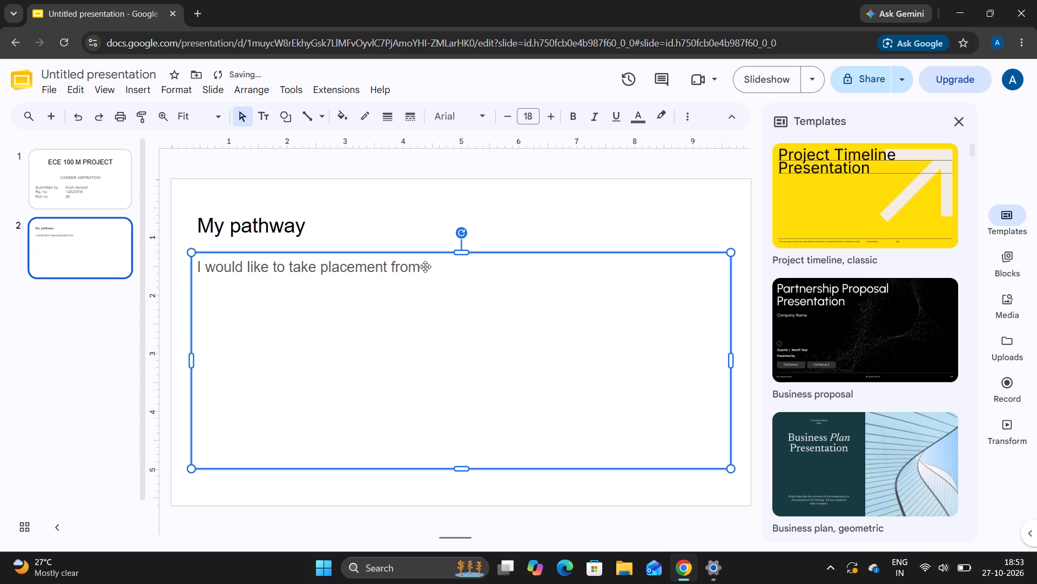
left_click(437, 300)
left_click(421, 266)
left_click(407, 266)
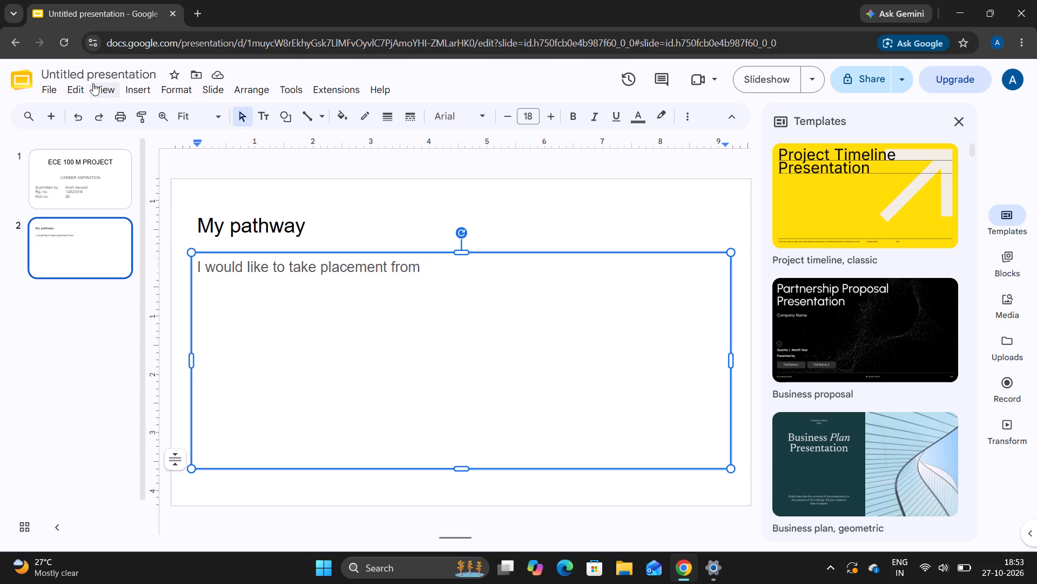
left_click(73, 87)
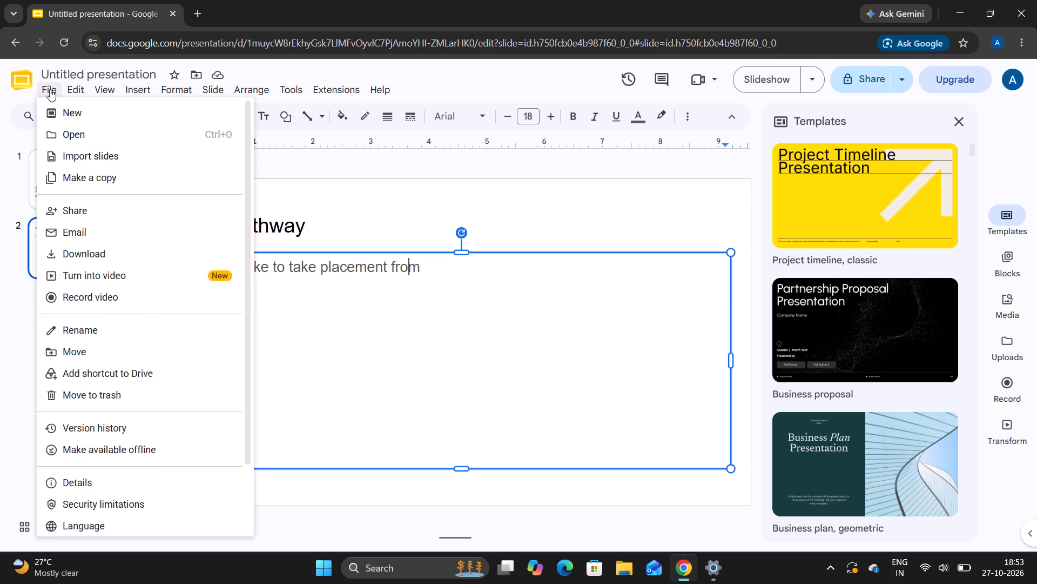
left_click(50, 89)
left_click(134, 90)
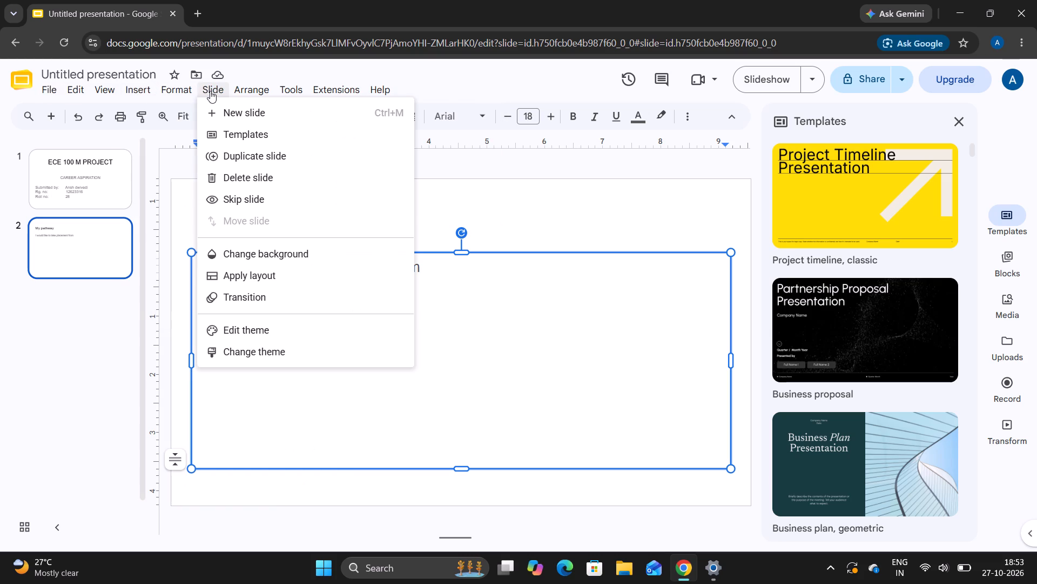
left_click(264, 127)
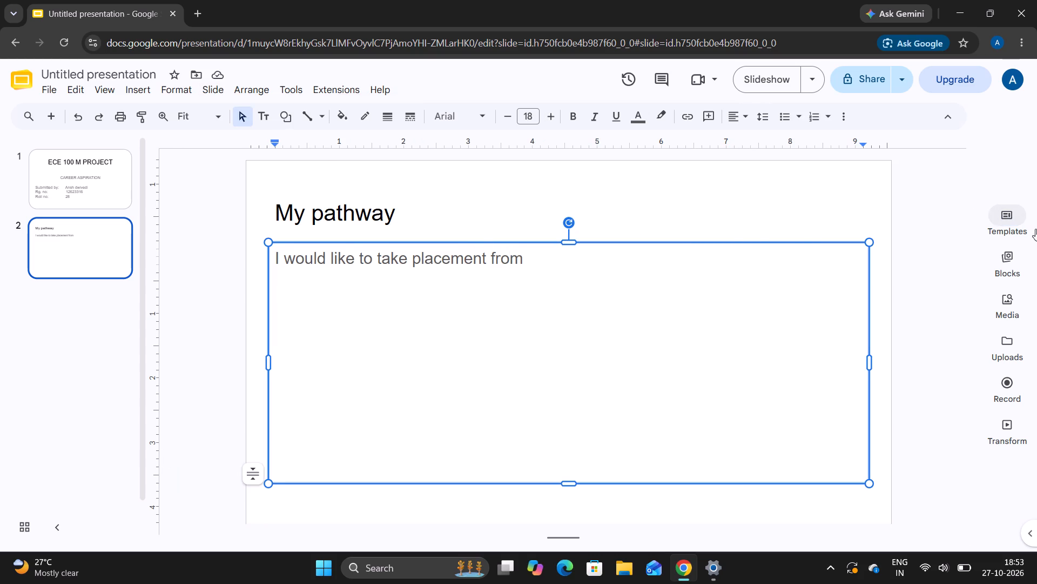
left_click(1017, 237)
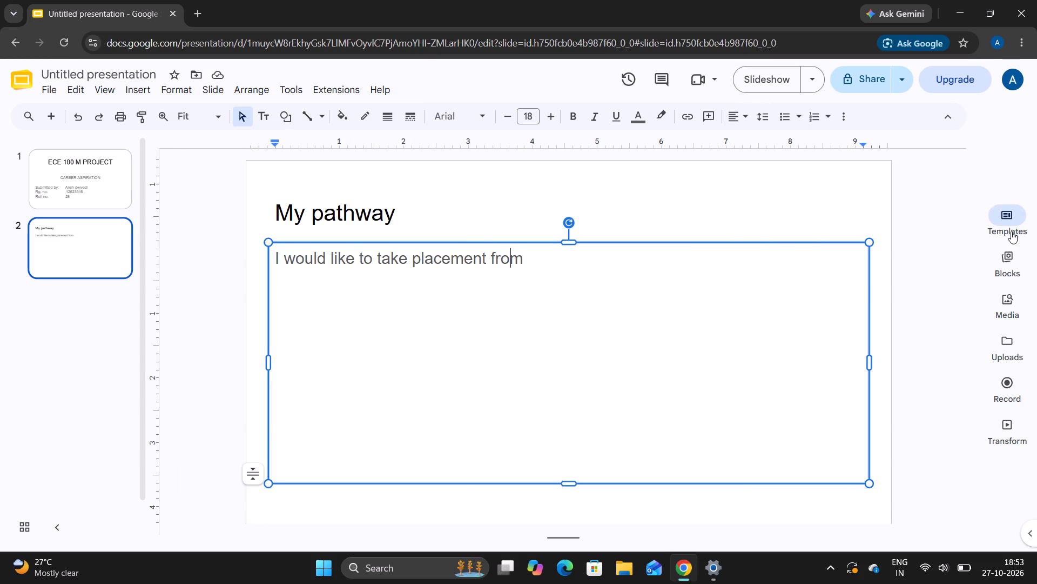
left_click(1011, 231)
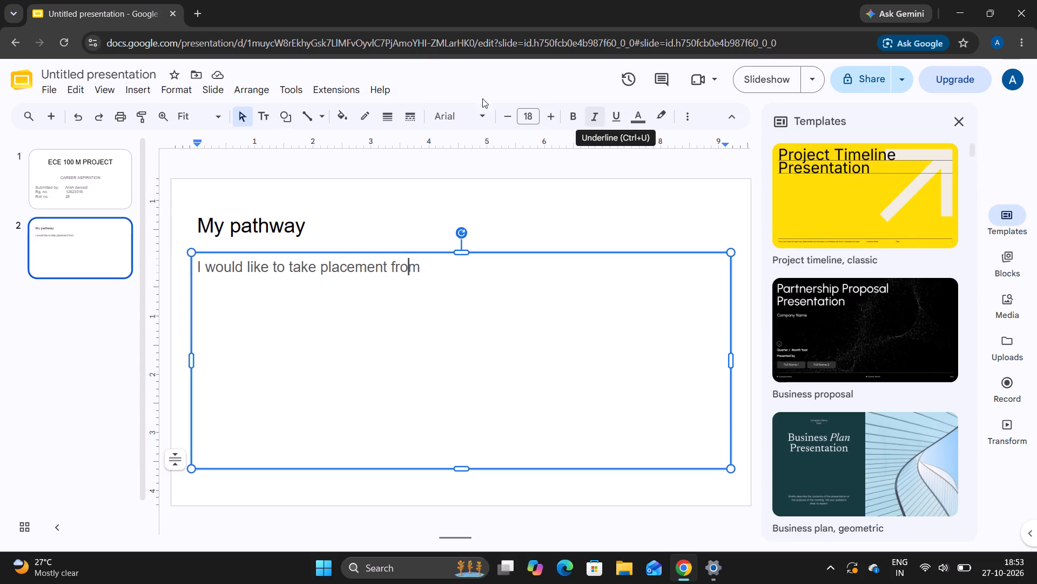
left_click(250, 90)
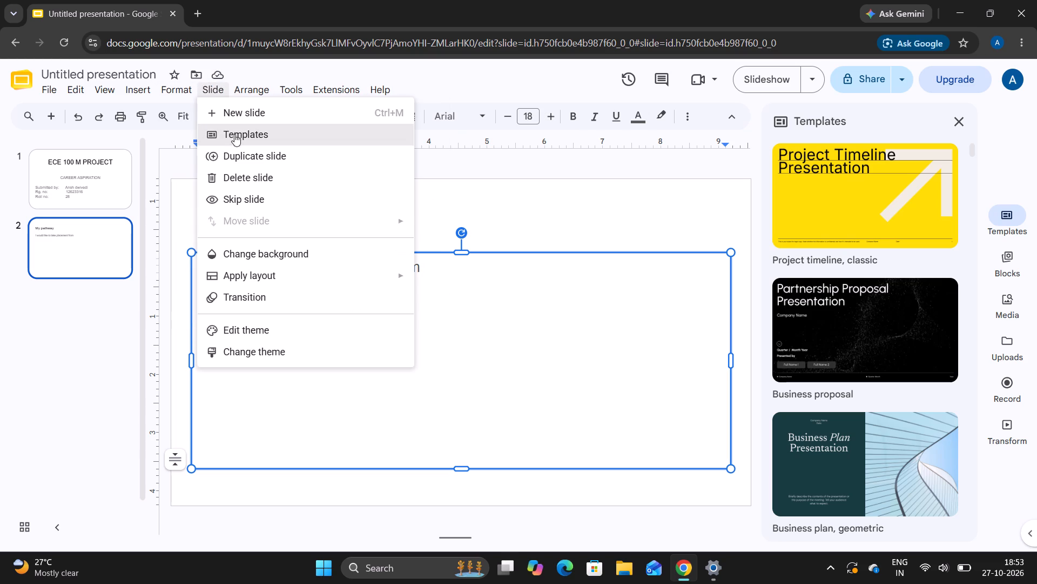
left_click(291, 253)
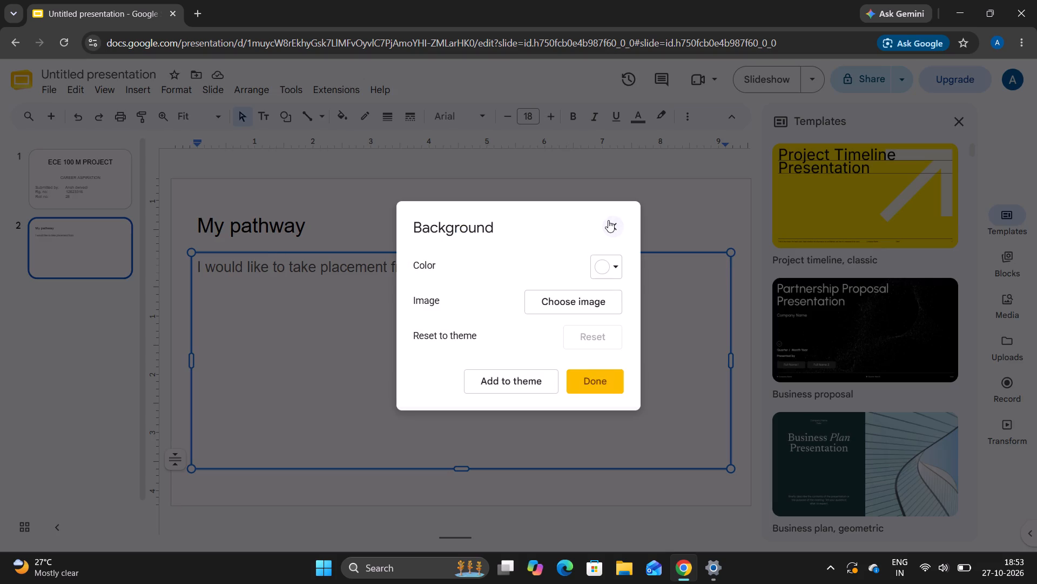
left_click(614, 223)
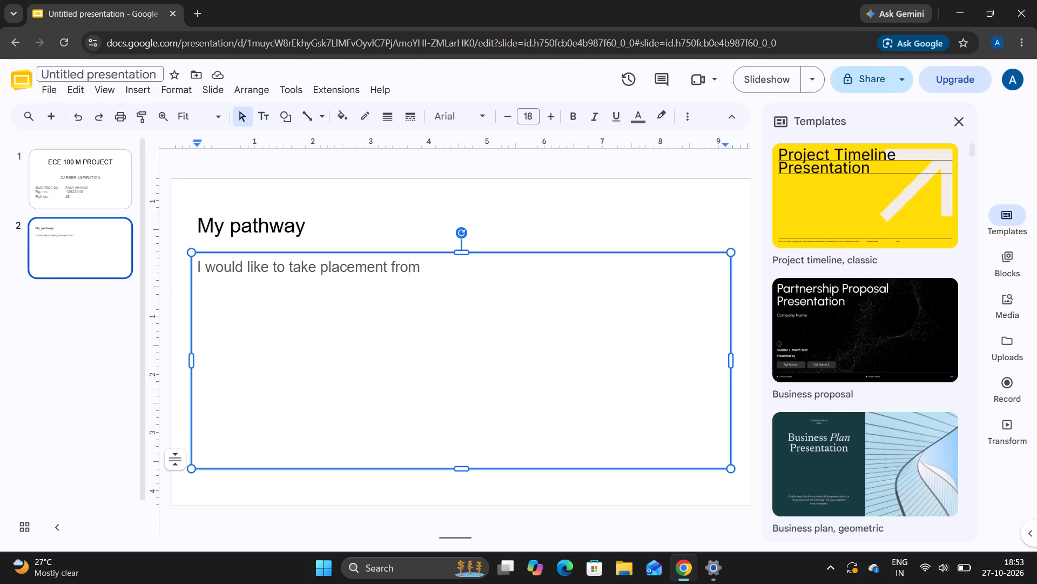
Apply the Streamline theme to the presentation and check both slides.
left_click(215, 86)
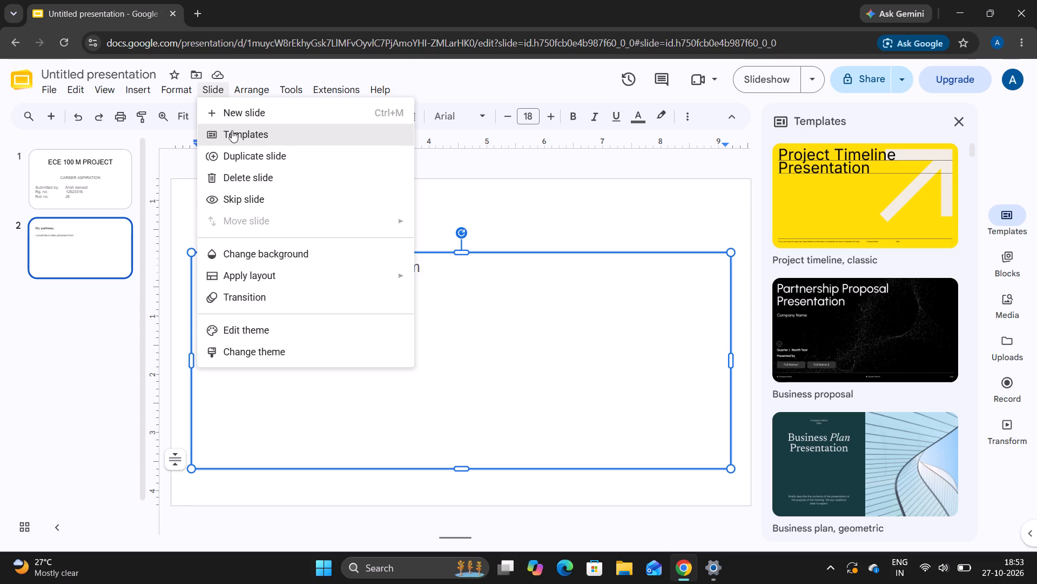
left_click(232, 130)
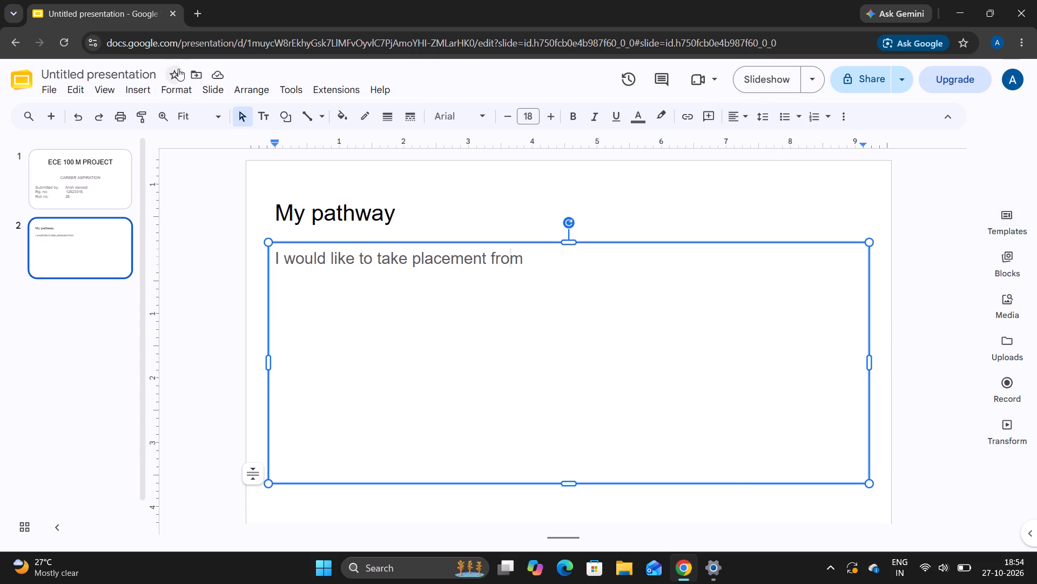
left_click(202, 92)
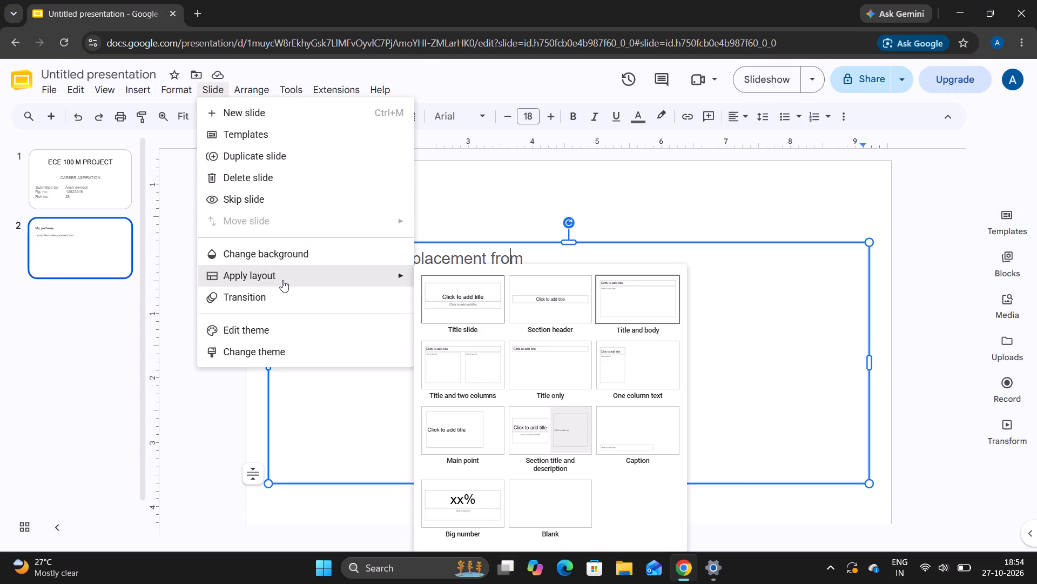
left_click(298, 361)
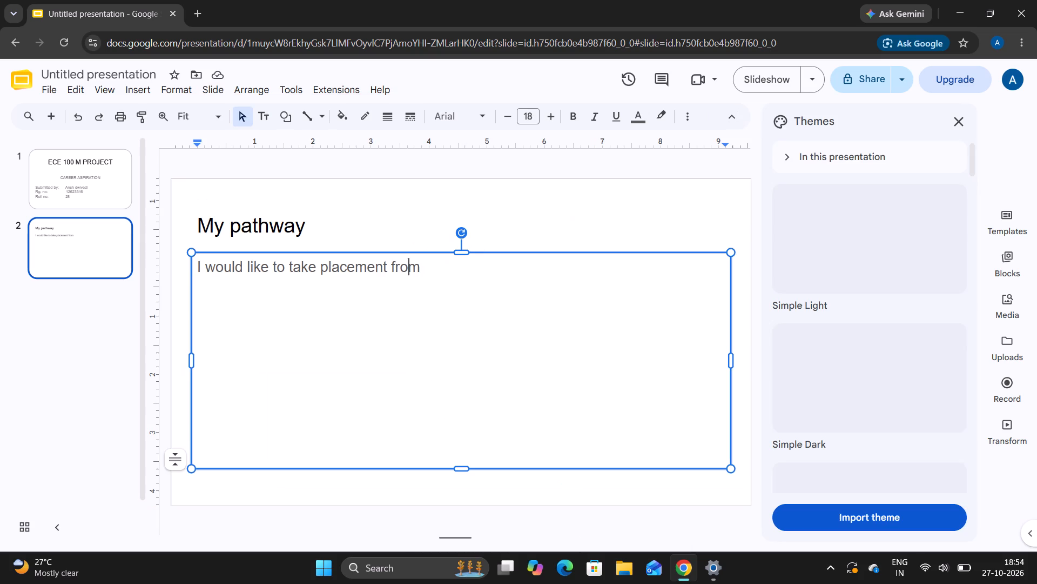
scroll(897, 350, "down", 2)
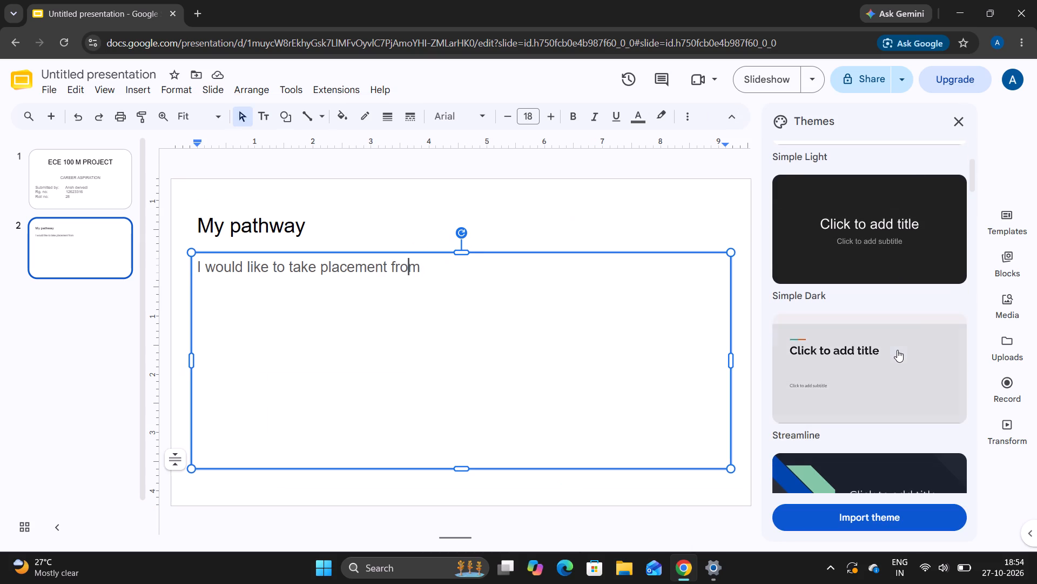
left_click(897, 350)
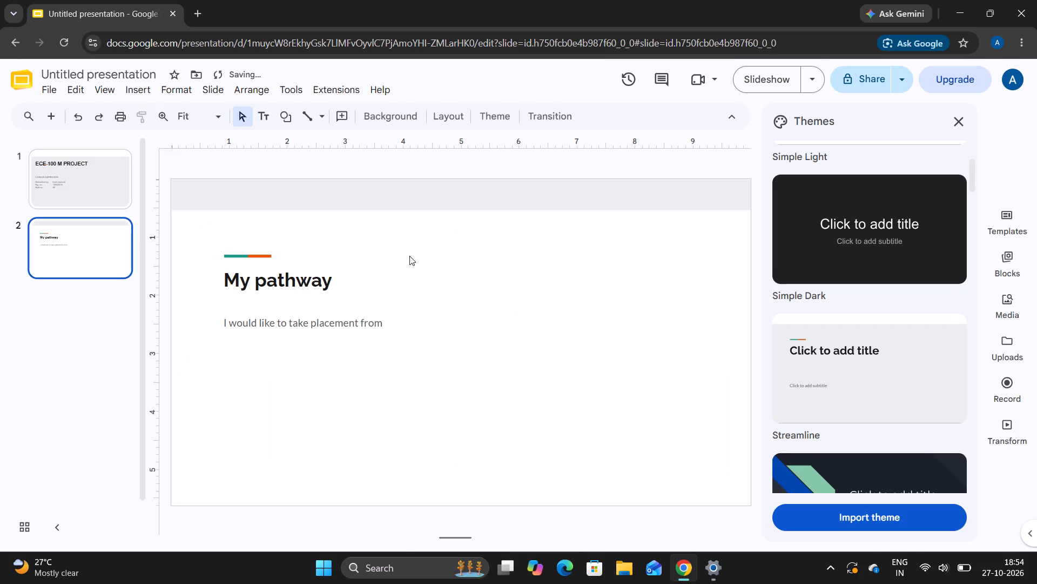
left_click(127, 192)
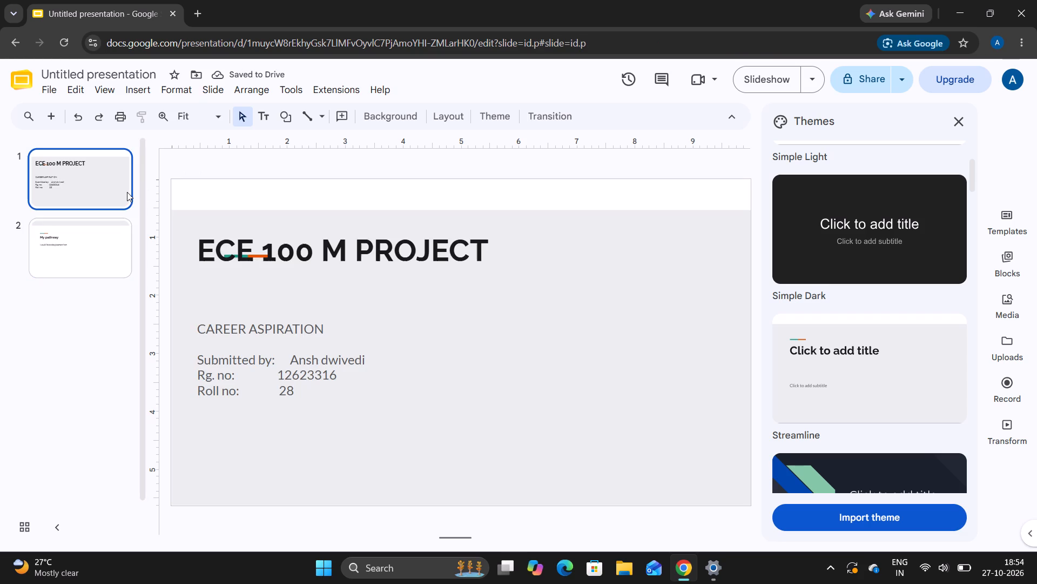
left_click(102, 251)
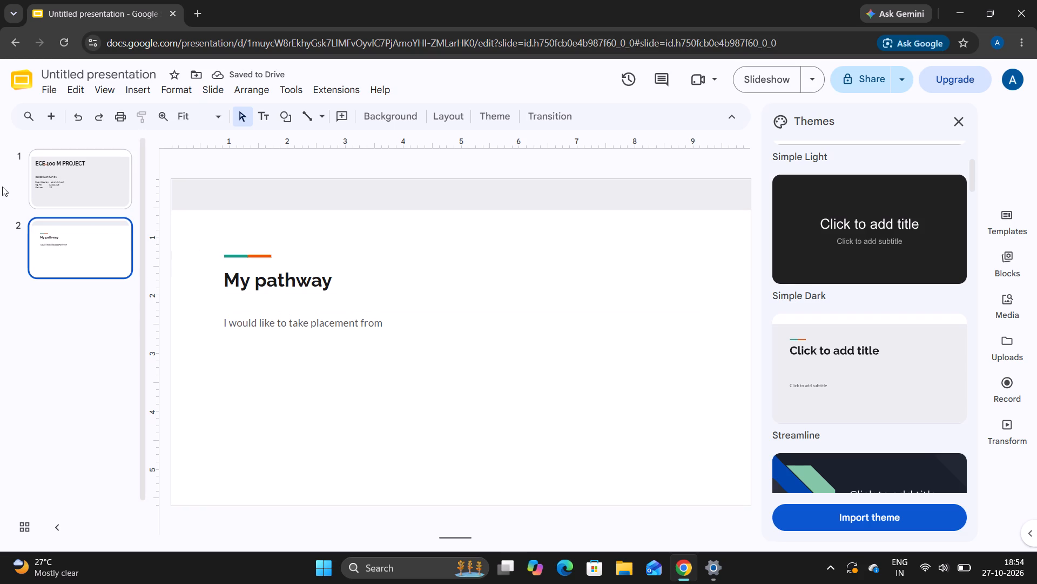
Shrink the ECE 100 M PROJECT title box on the title slide by pulling in its bottom, right and top edges.
left_click(42, 189)
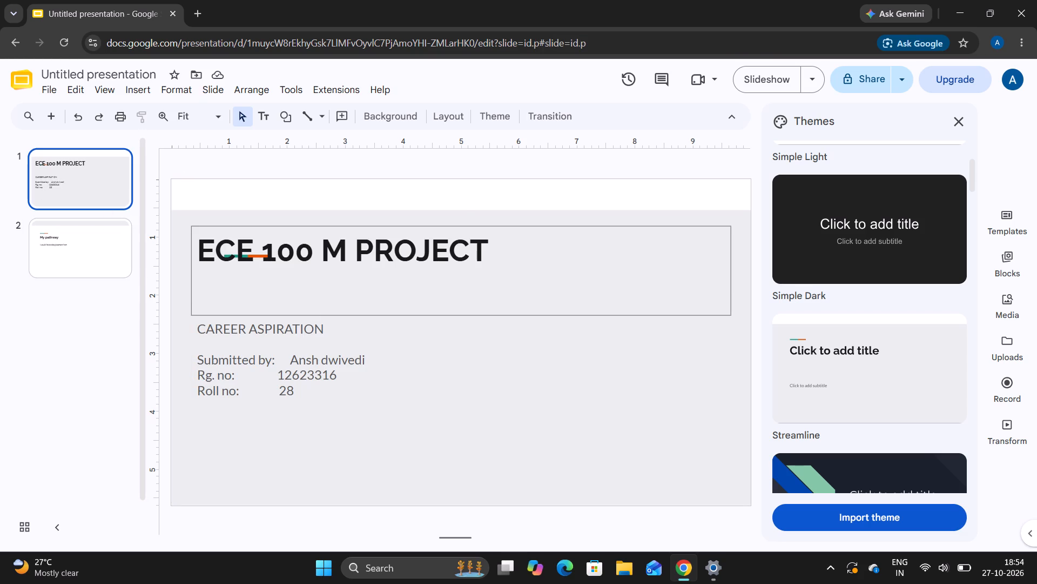
left_click_drag(435, 272, 460, 317)
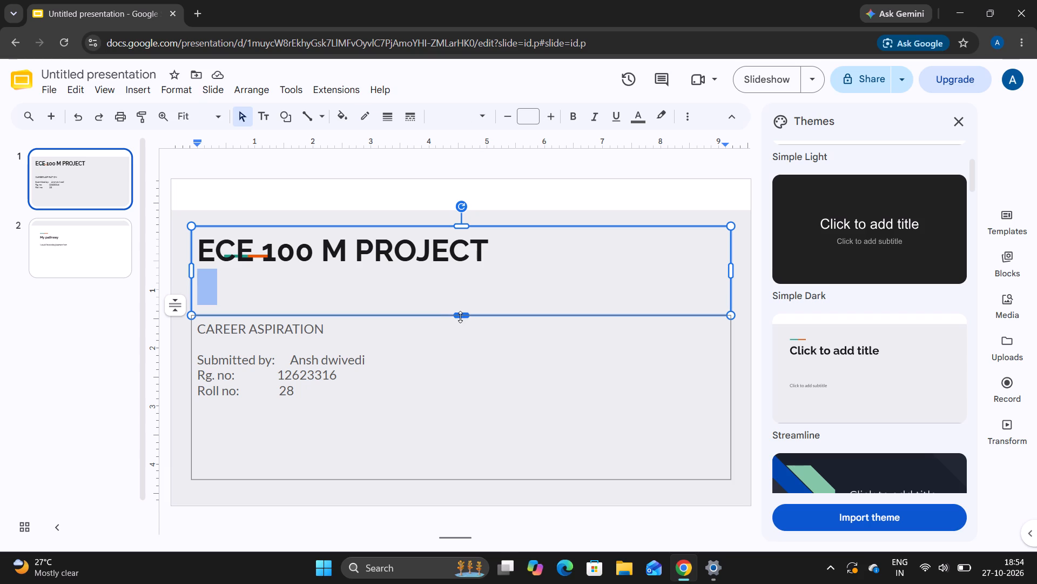
left_click_drag(460, 317, 460, 316)
left_click_drag(460, 316, 456, 296)
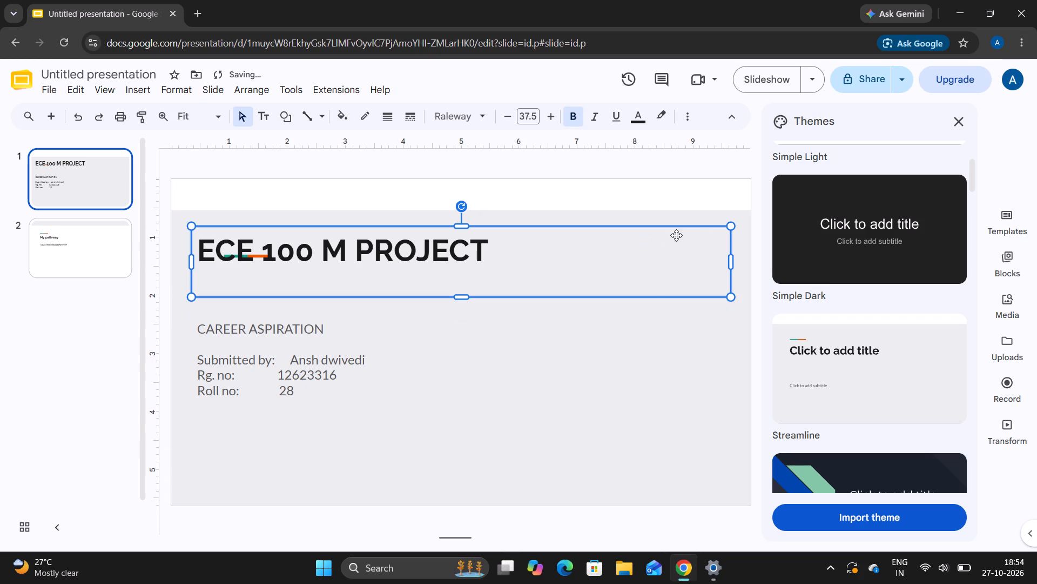
left_click_drag(731, 257, 666, 257)
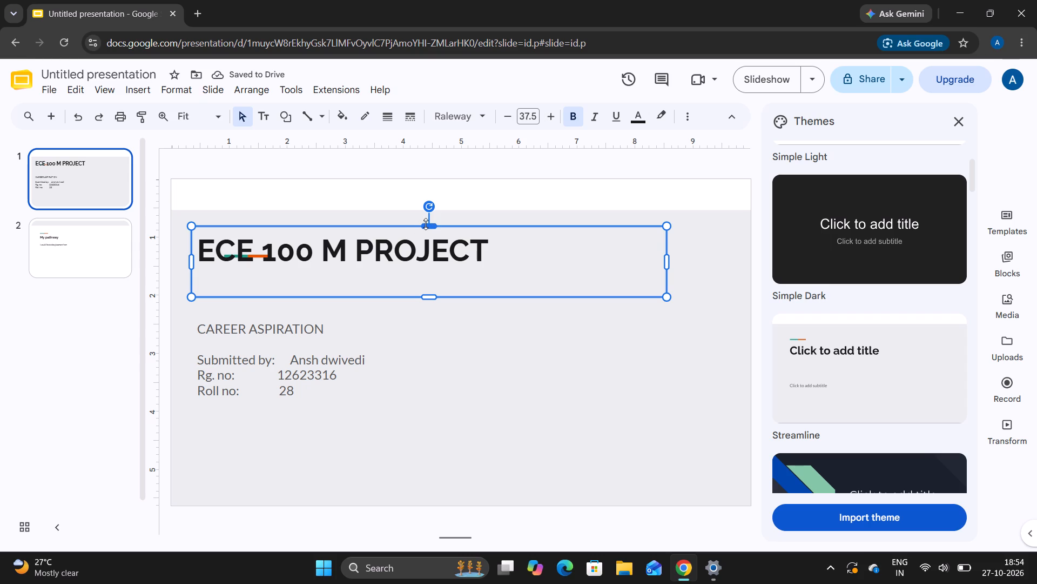
left_click_drag(426, 224, 414, 244)
left_click(487, 340)
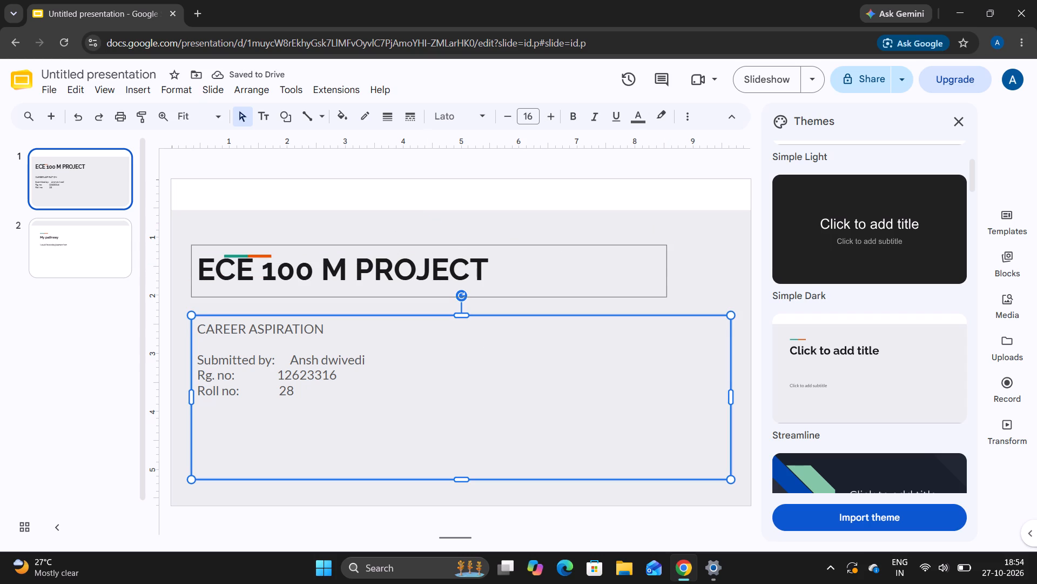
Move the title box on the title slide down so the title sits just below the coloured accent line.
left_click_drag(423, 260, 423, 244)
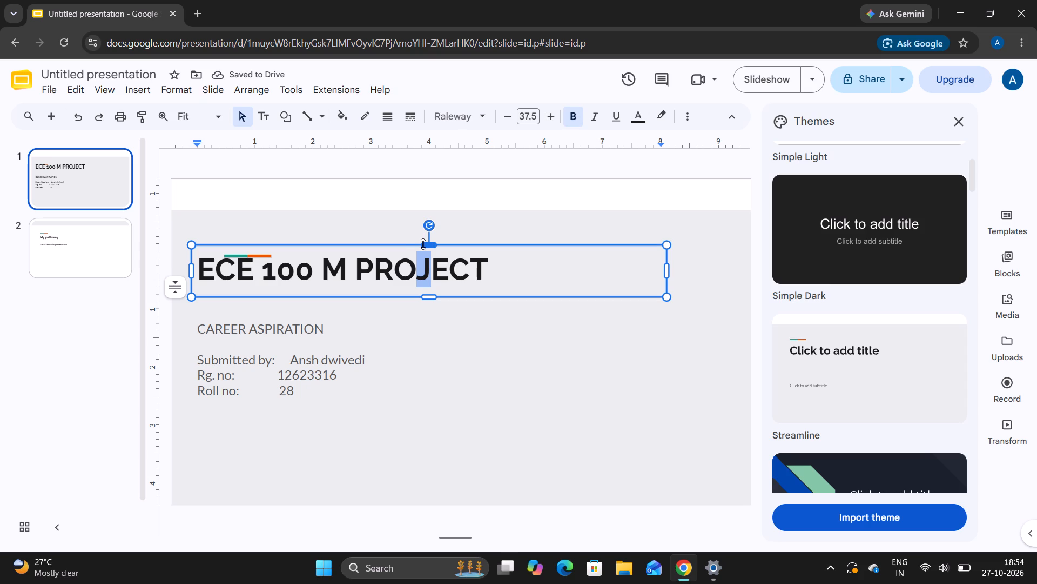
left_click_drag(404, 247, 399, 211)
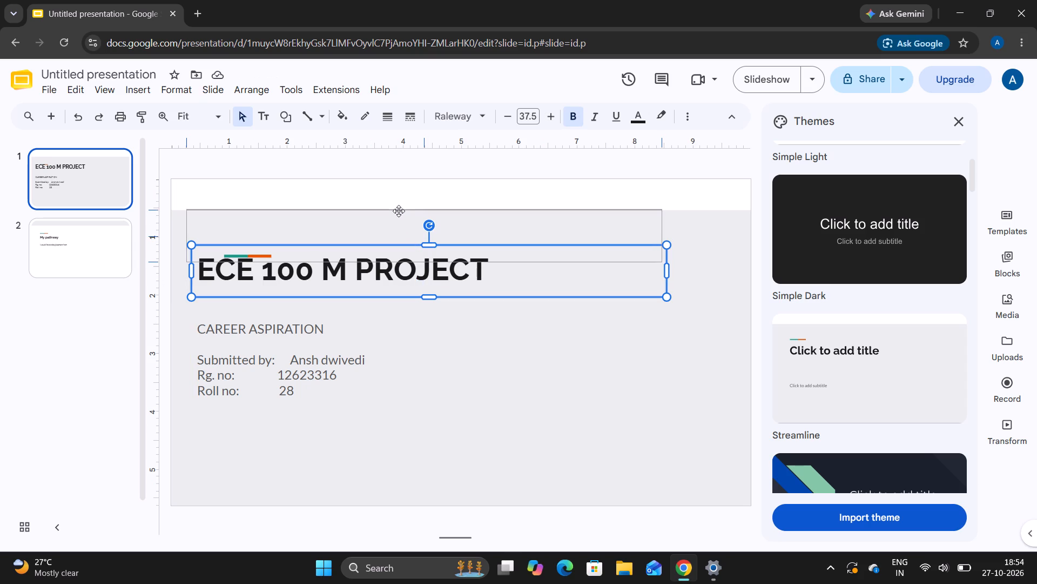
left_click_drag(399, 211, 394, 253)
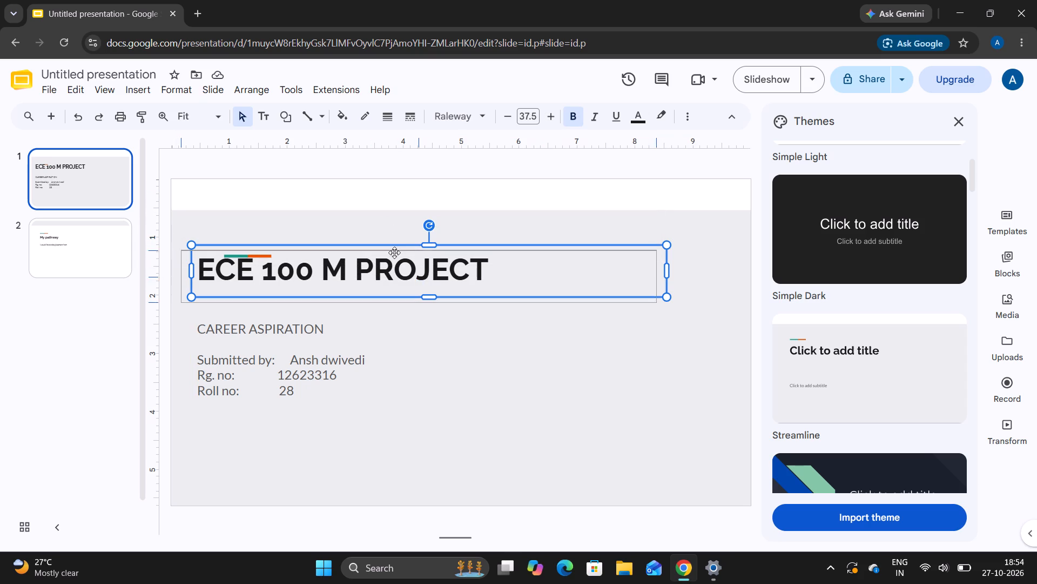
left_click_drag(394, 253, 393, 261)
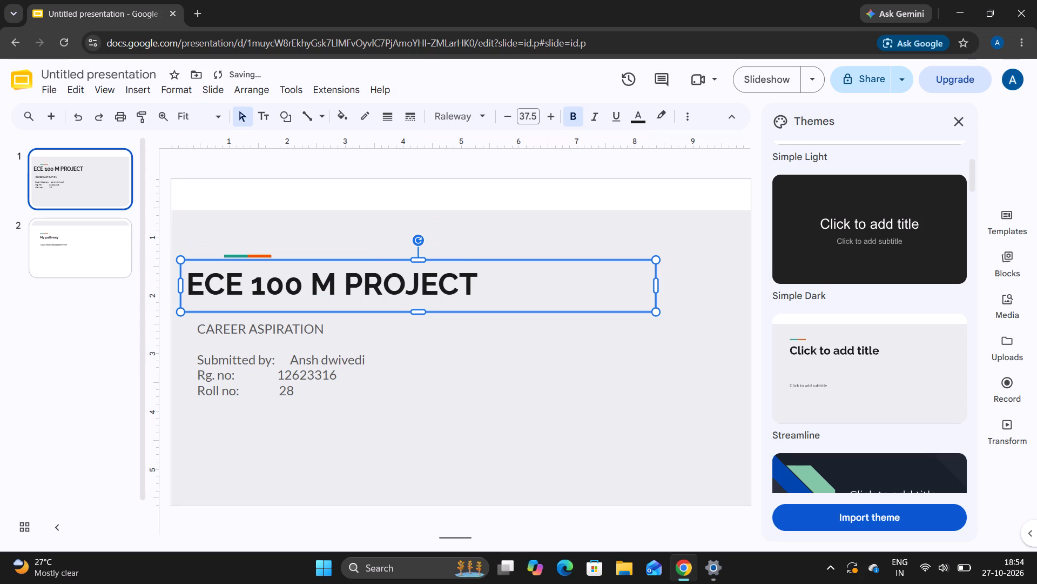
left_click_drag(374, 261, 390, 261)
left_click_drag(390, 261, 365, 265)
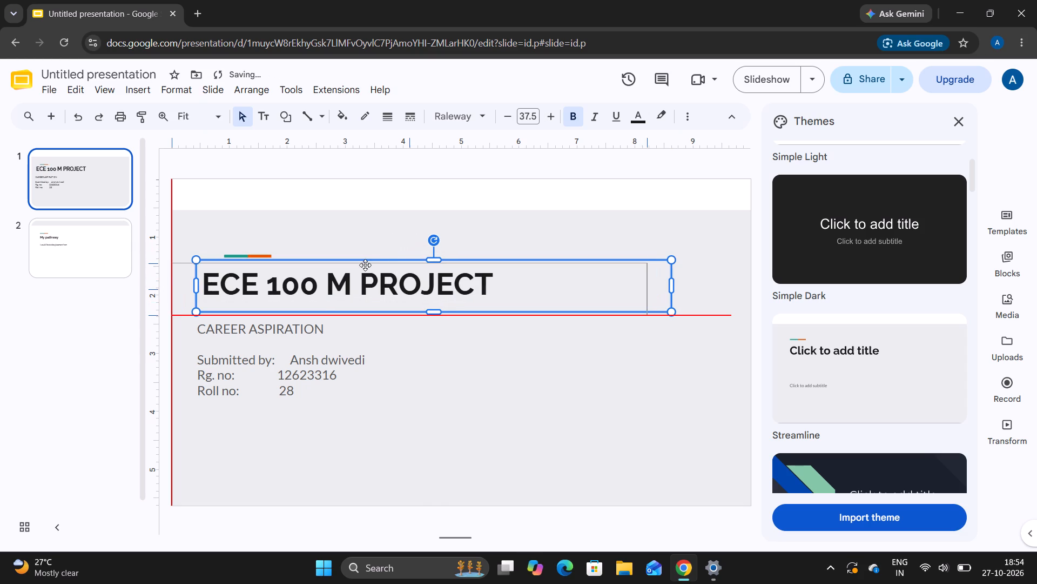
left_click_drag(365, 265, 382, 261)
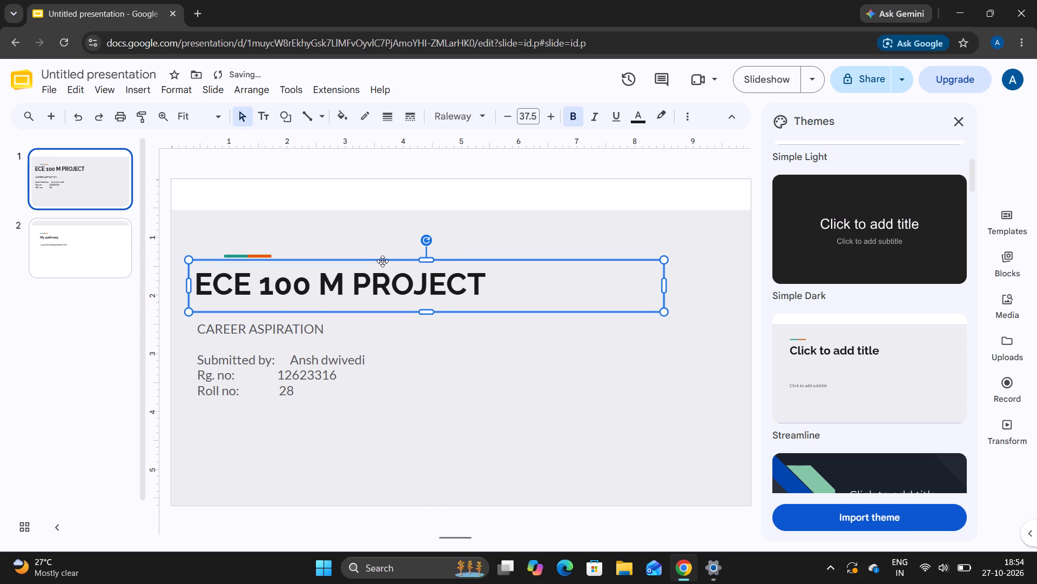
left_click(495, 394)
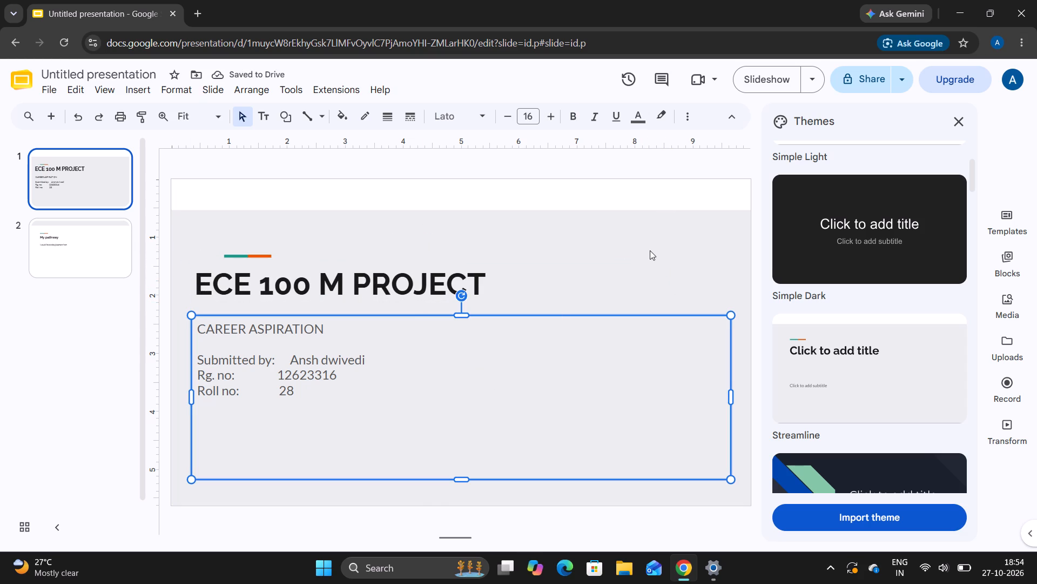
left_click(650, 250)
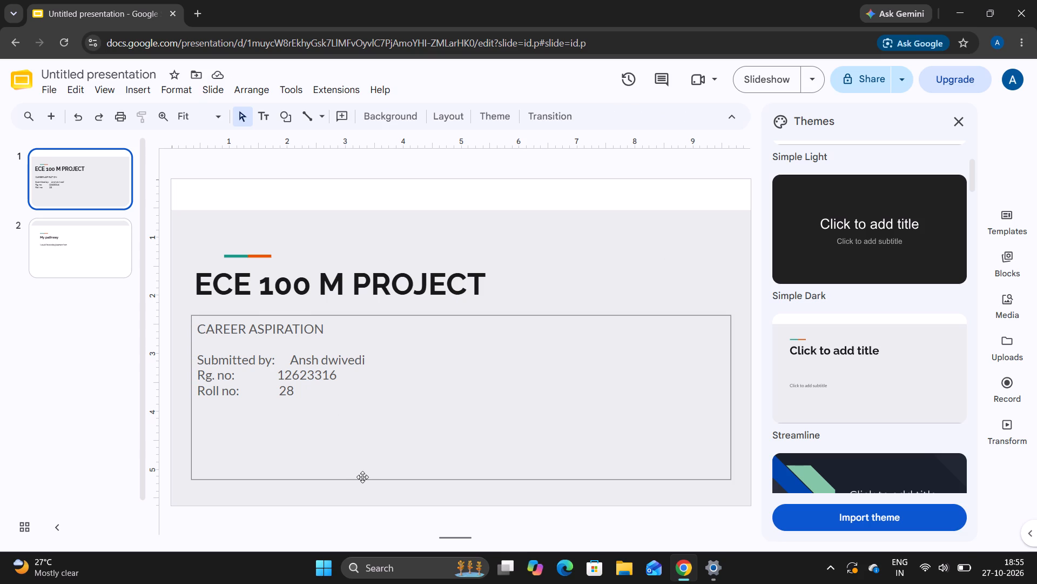
Nudge the subtitle box on the title slide down slightly and extend its lower edge to the slide's bottom edge.
left_click(422, 479)
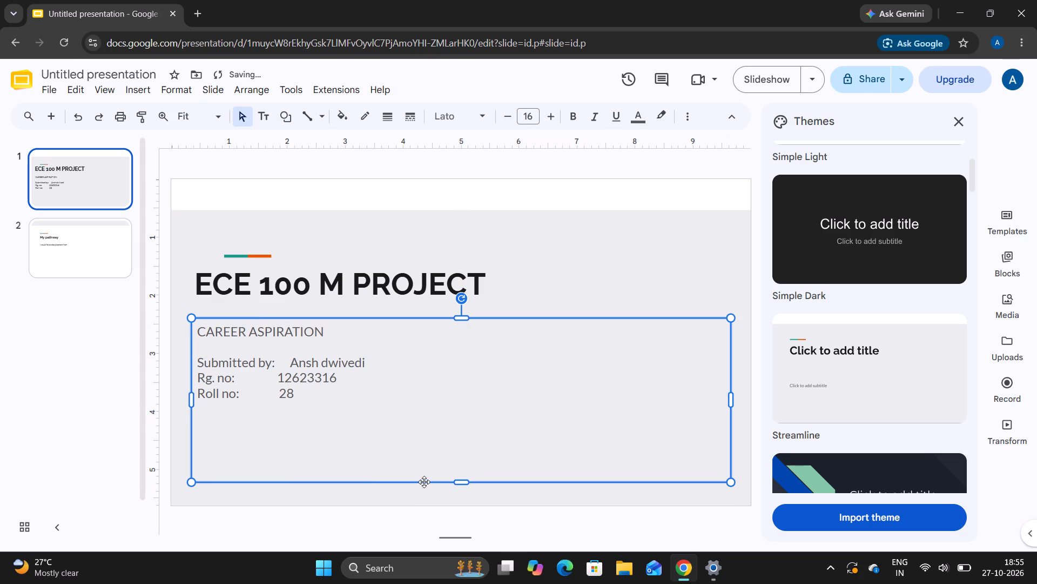
left_click_drag(457, 484, 470, 507)
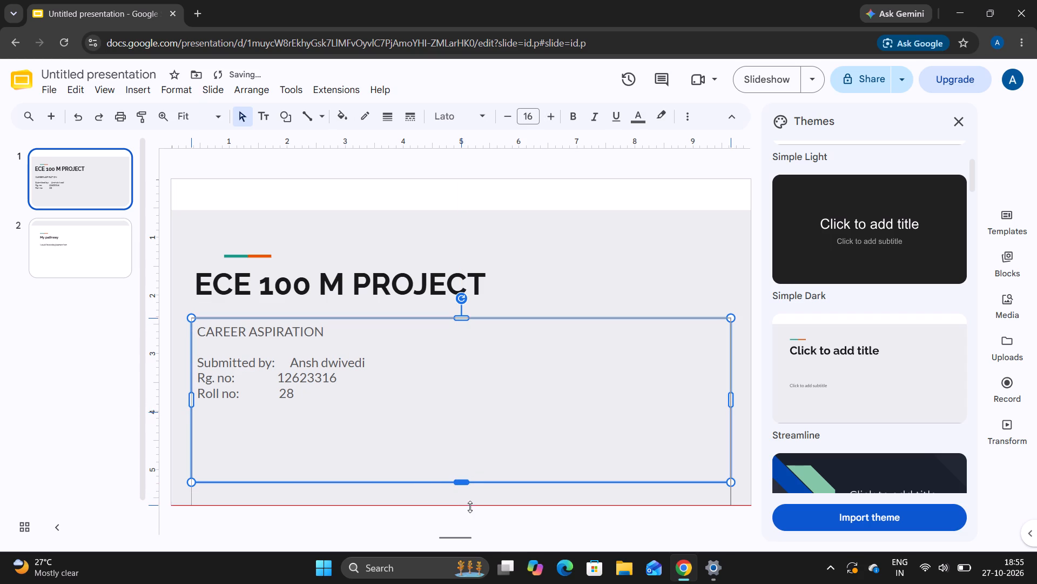
left_click_drag(470, 507, 470, 504)
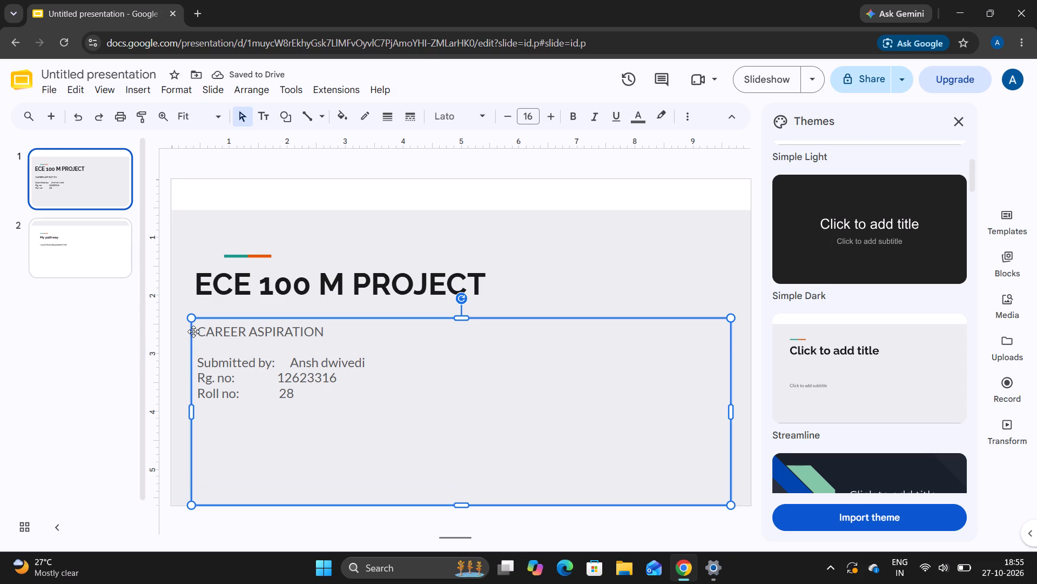
Set the font size of all the subtitle text, from CAREER ASPIRATION through the Roll no line, to 18.
left_click_drag(198, 331, 280, 369)
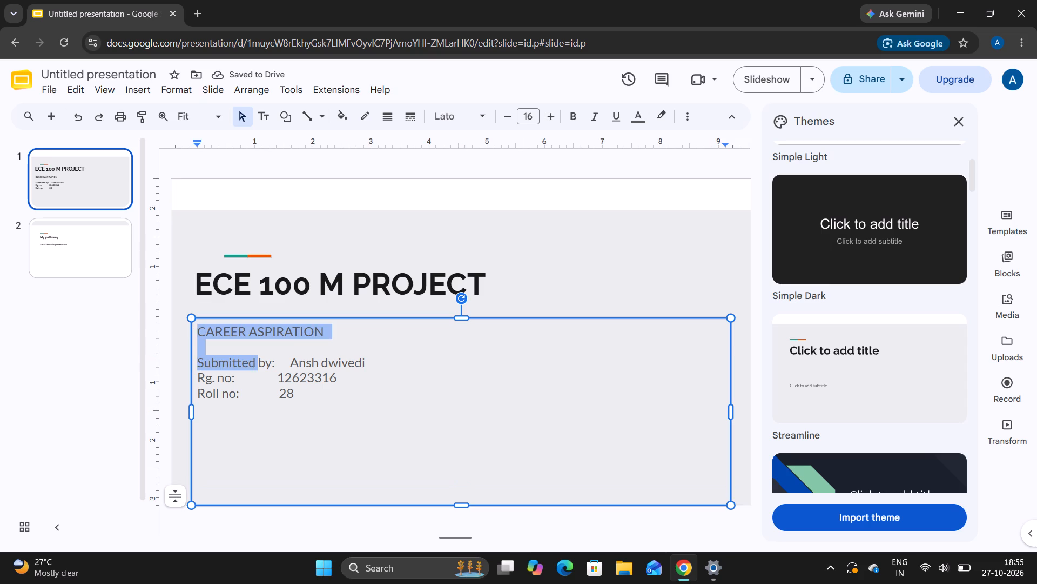
left_click_drag(280, 369, 309, 392)
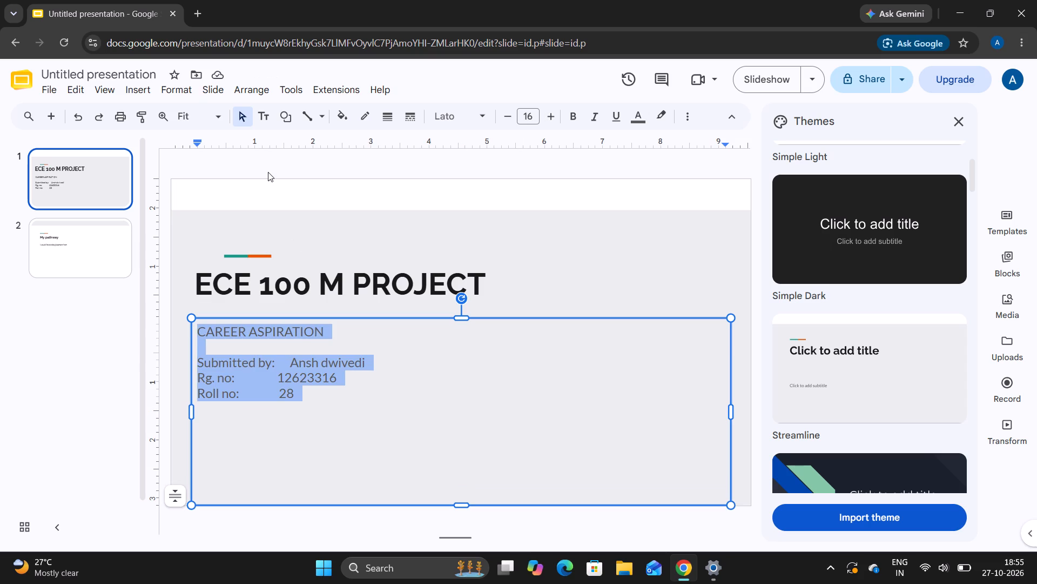
left_click(551, 122)
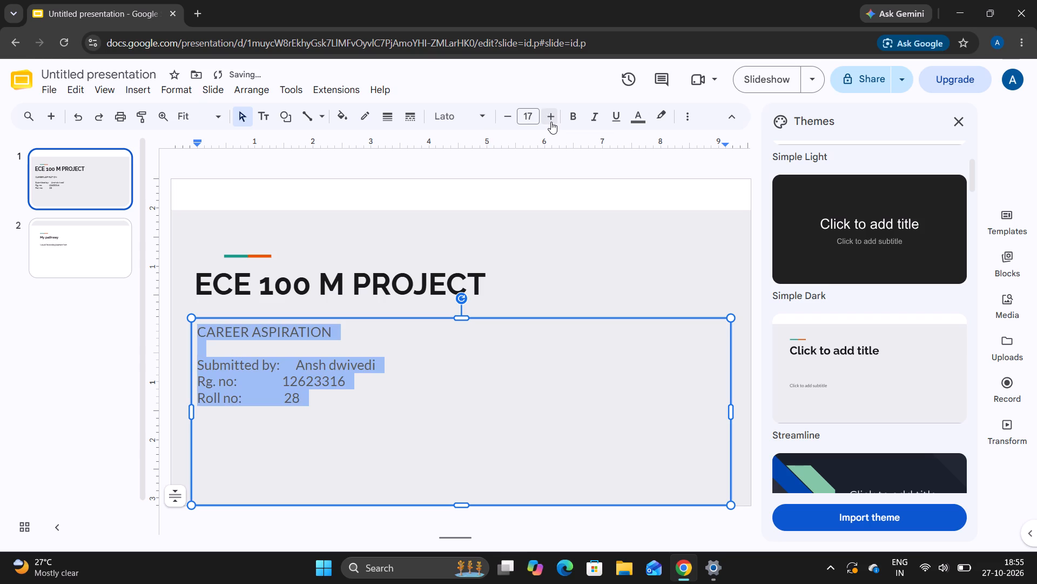
left_click(551, 122)
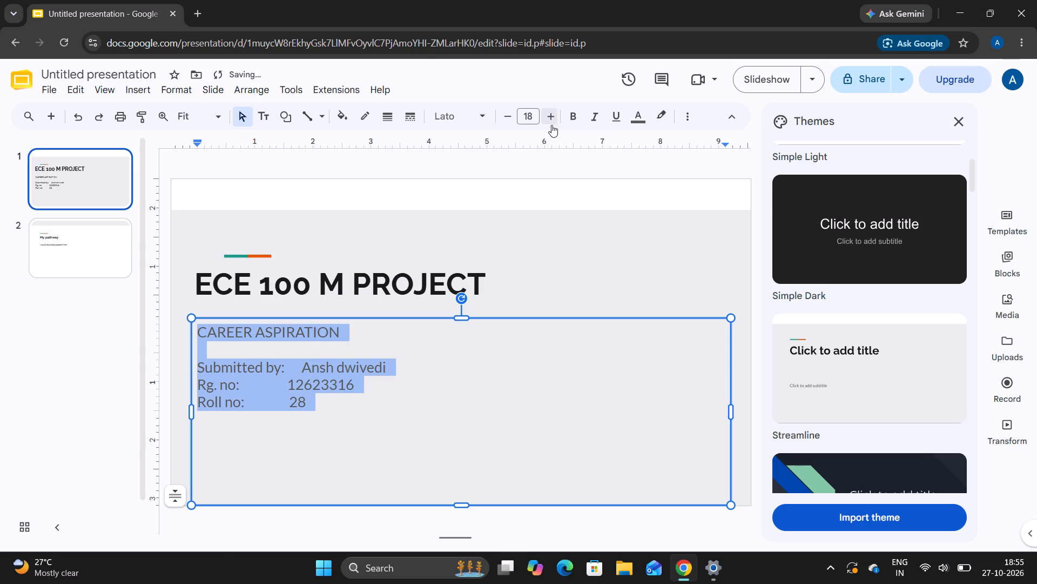
left_click(573, 220)
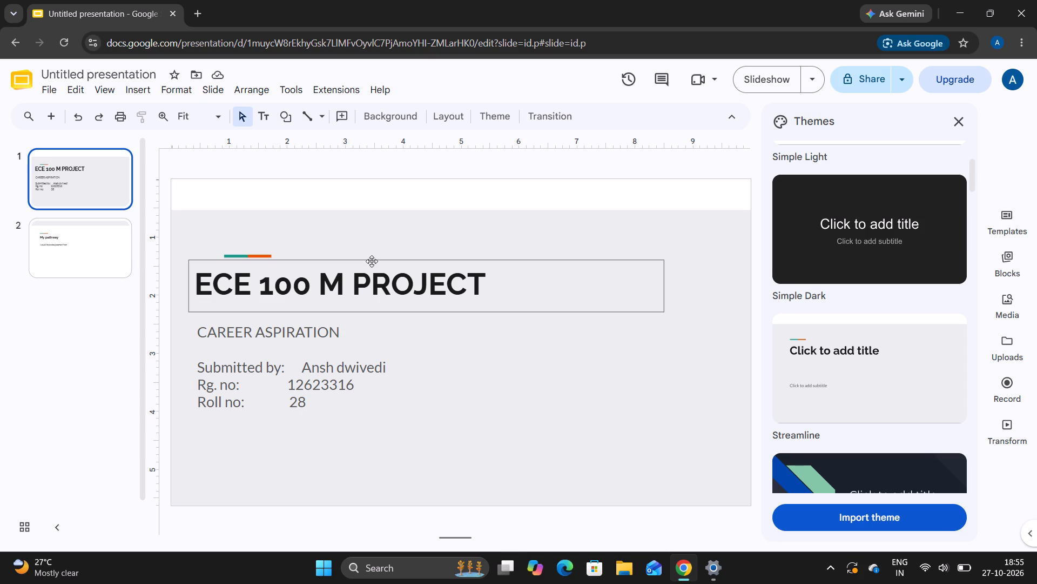
Move the title box on the title slide up so the title sits just above the coloured accent line.
left_click_drag(372, 261, 379, 201)
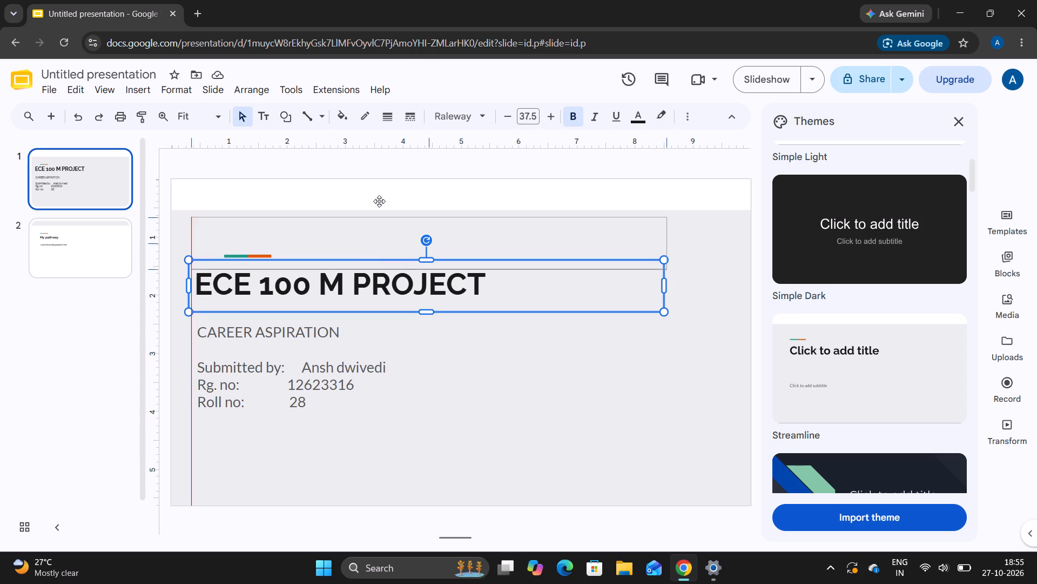
left_click_drag(379, 201, 365, 204)
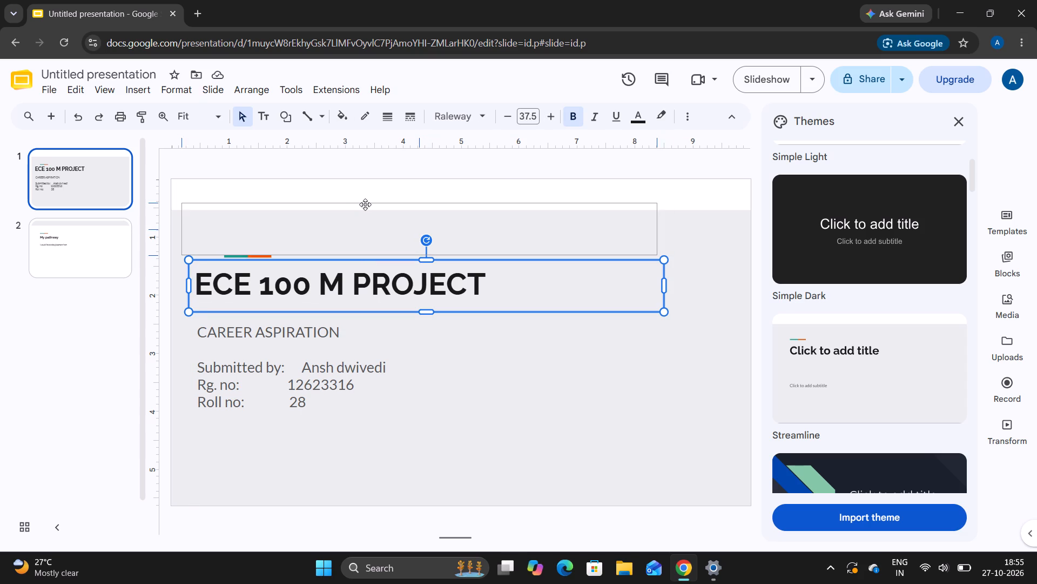
left_click_drag(365, 204, 367, 203)
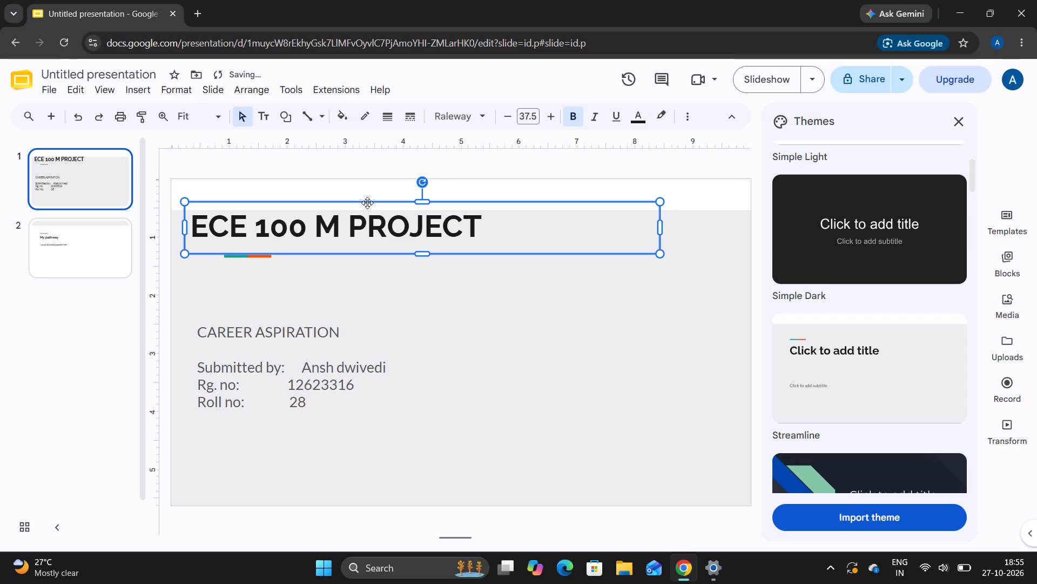
left_click(523, 181)
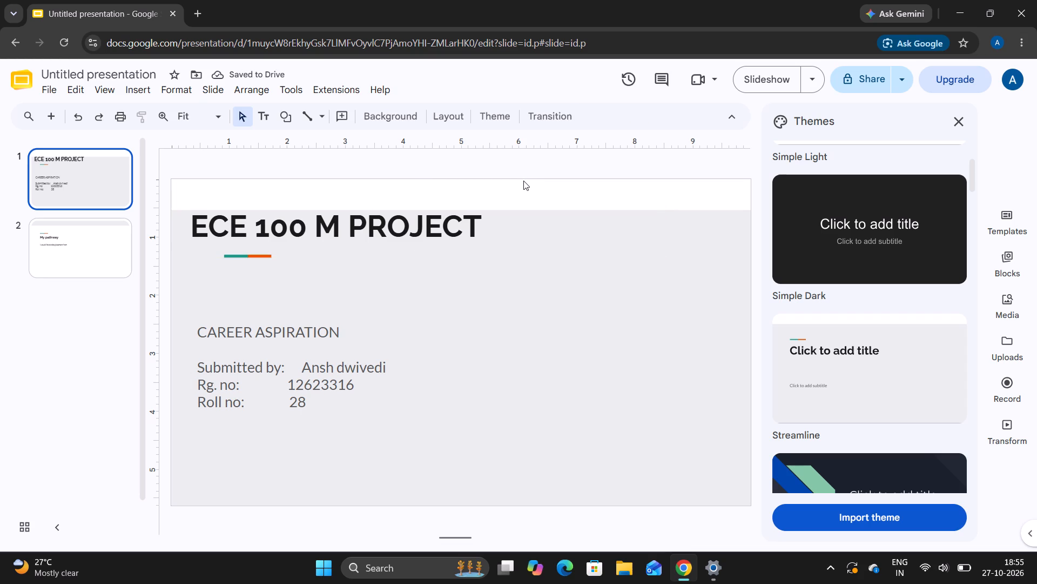
Remove the space between 100 and M in the title so it reads ECE 100M PROJECT.
left_click(313, 227)
key("BackSpace")
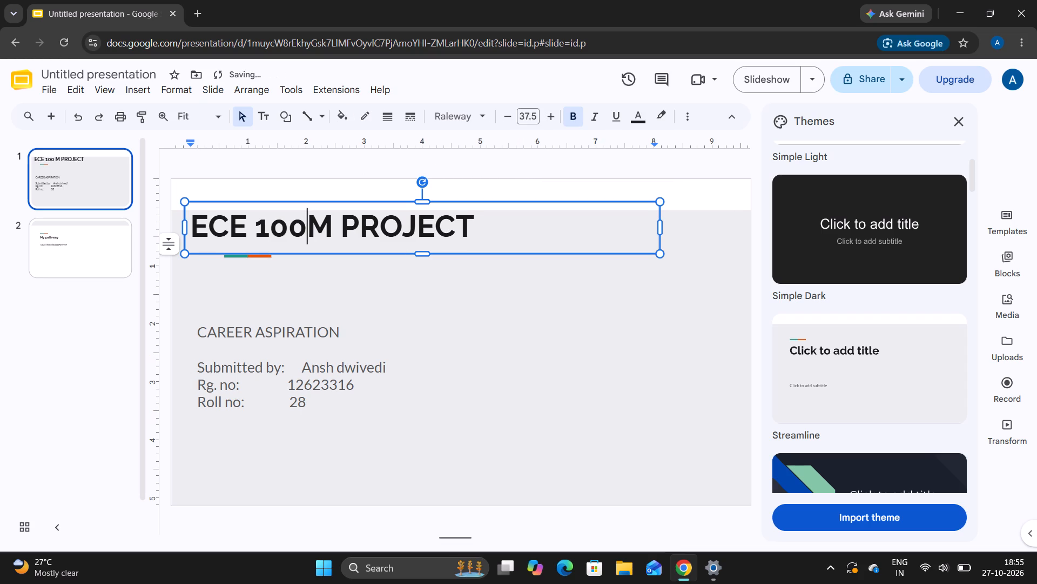
key("Right")
key("Right")
key("Right")
key("Right")
key("Right")
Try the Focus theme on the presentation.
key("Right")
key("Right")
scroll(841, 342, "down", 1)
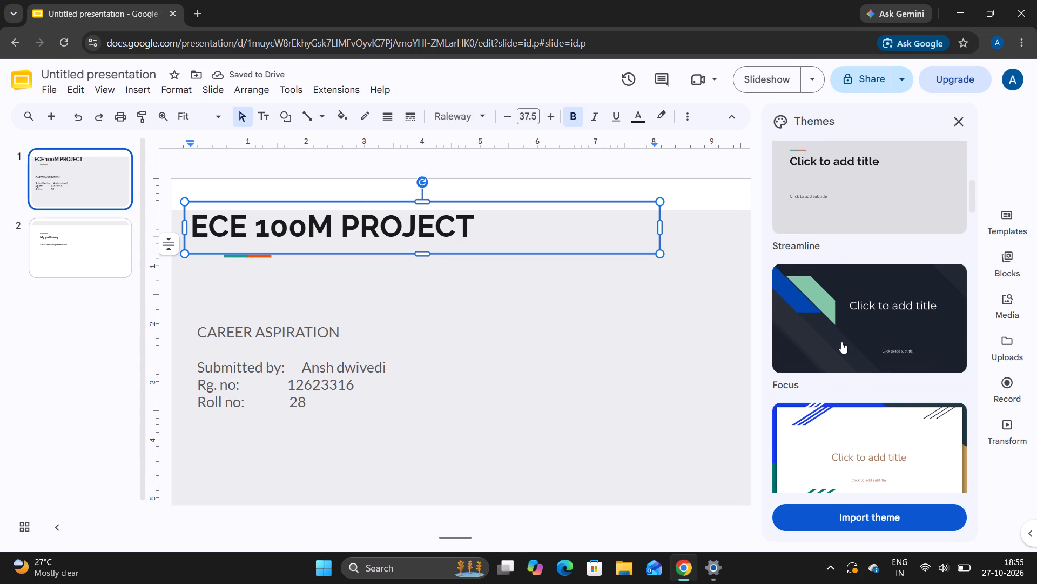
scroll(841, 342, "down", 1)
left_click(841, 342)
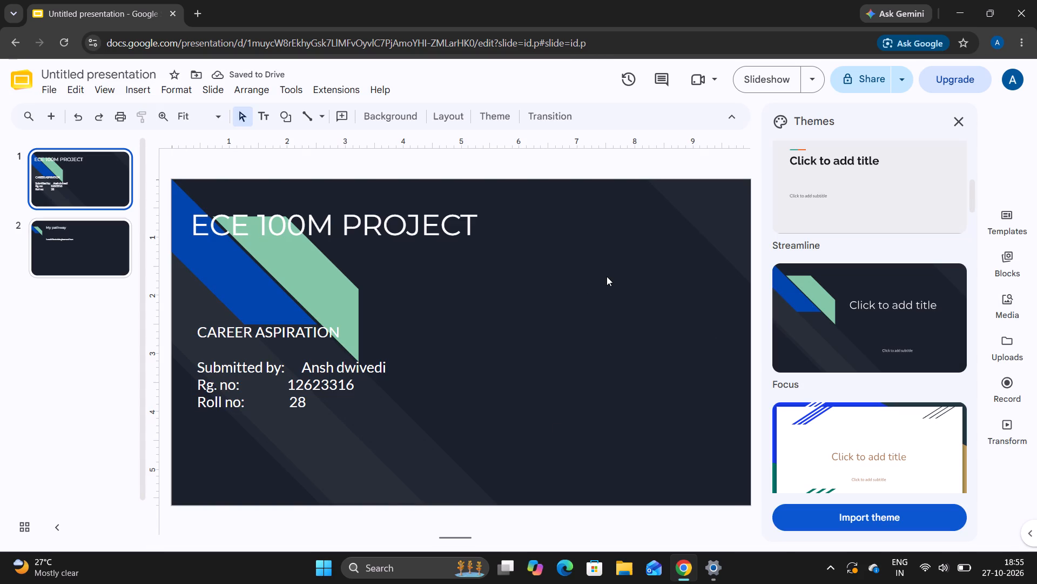
Apply the Shift theme to the presentation.
left_click(857, 422)
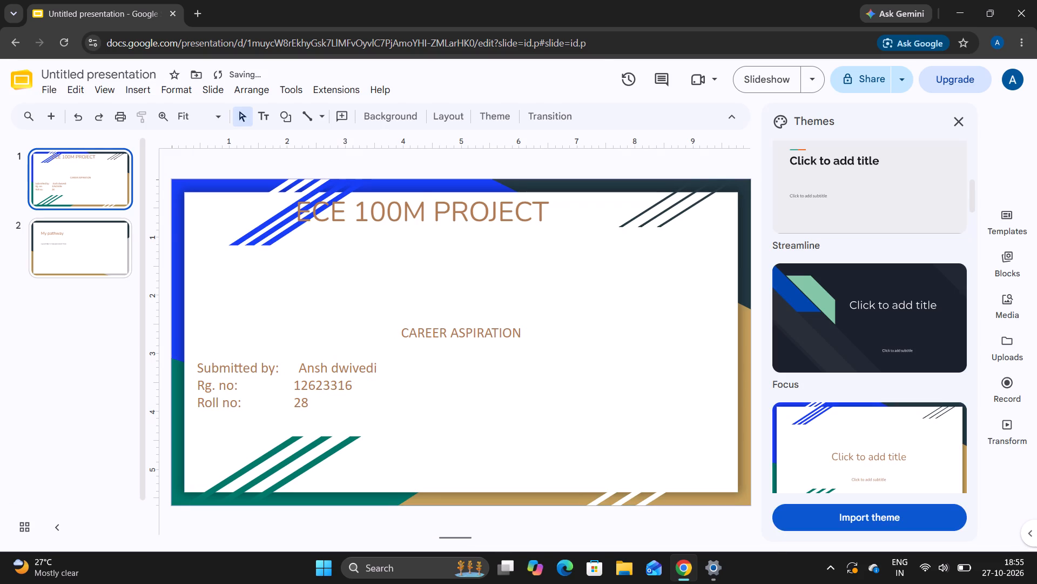
Move the ECE 100M PROJECT title box on the title slide down below the corner stripes and centre it horizontally on the slide.
left_click_drag(477, 233, 454, 197)
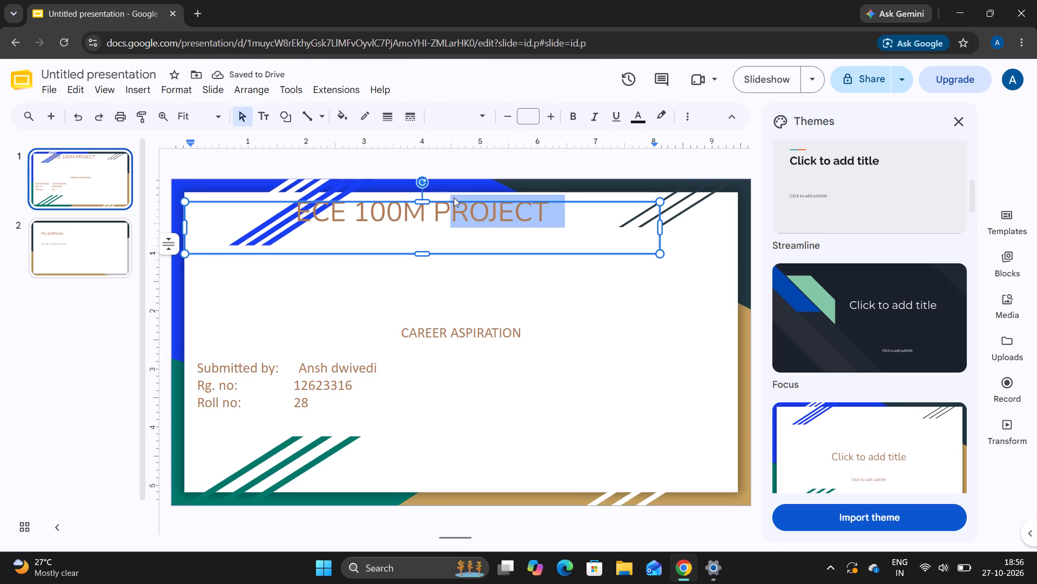
left_click_drag(454, 197, 562, 208)
left_click_drag(557, 203, 595, 238)
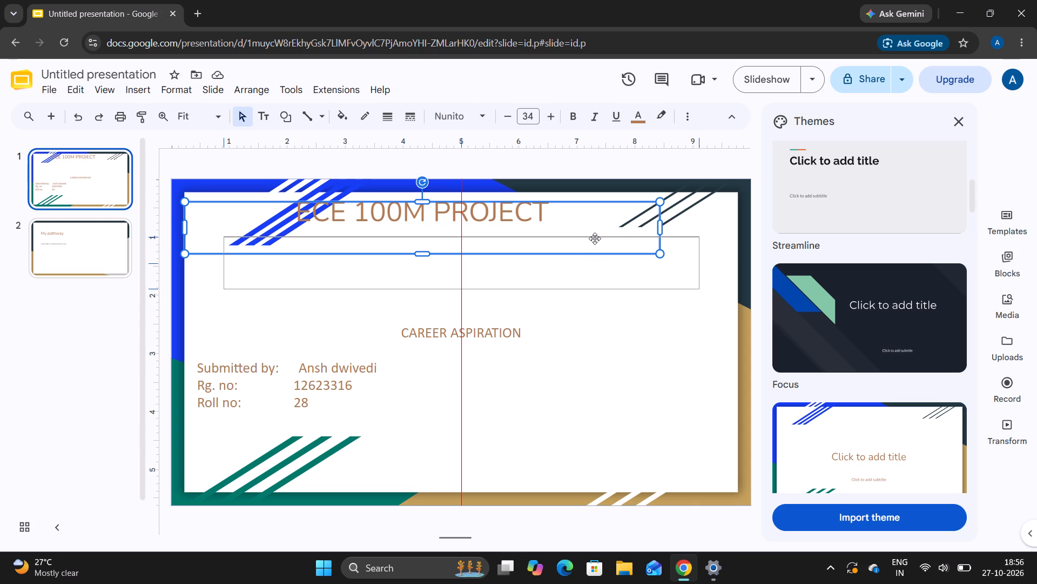
left_click_drag(595, 238, 598, 238)
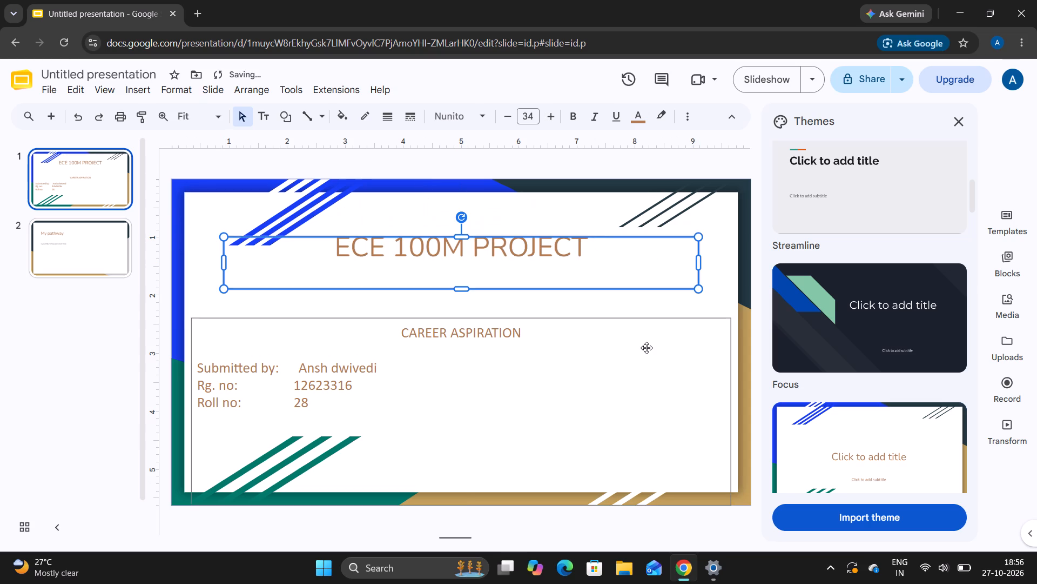
left_click(647, 348)
left_click(680, 273)
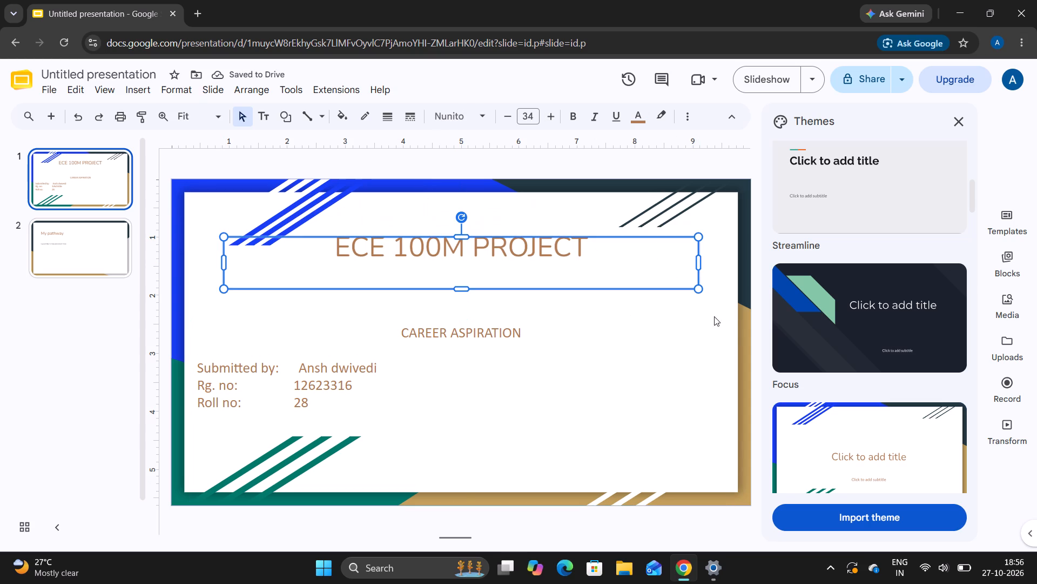
left_click(732, 325)
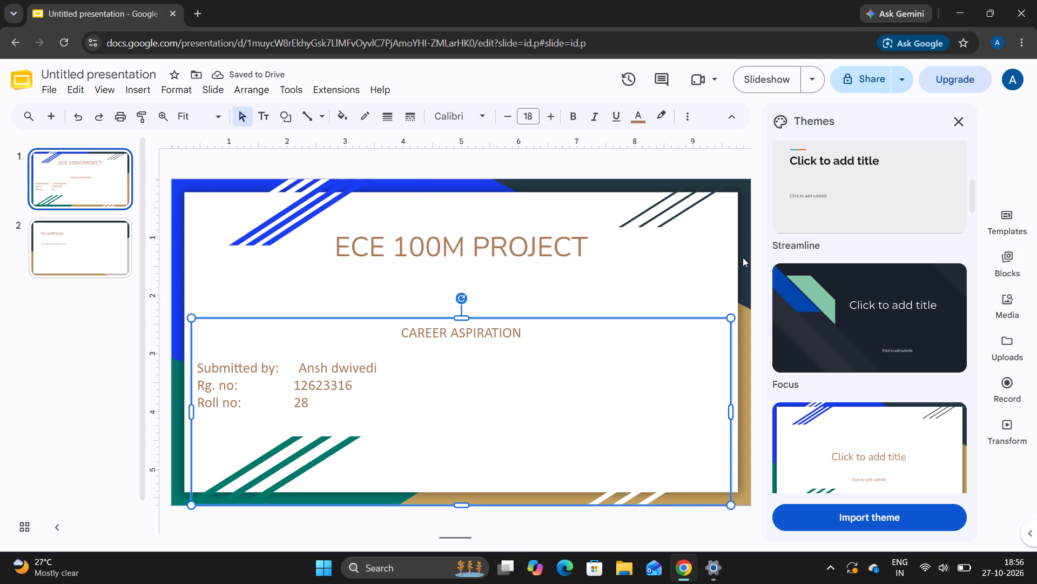
left_click(743, 257)
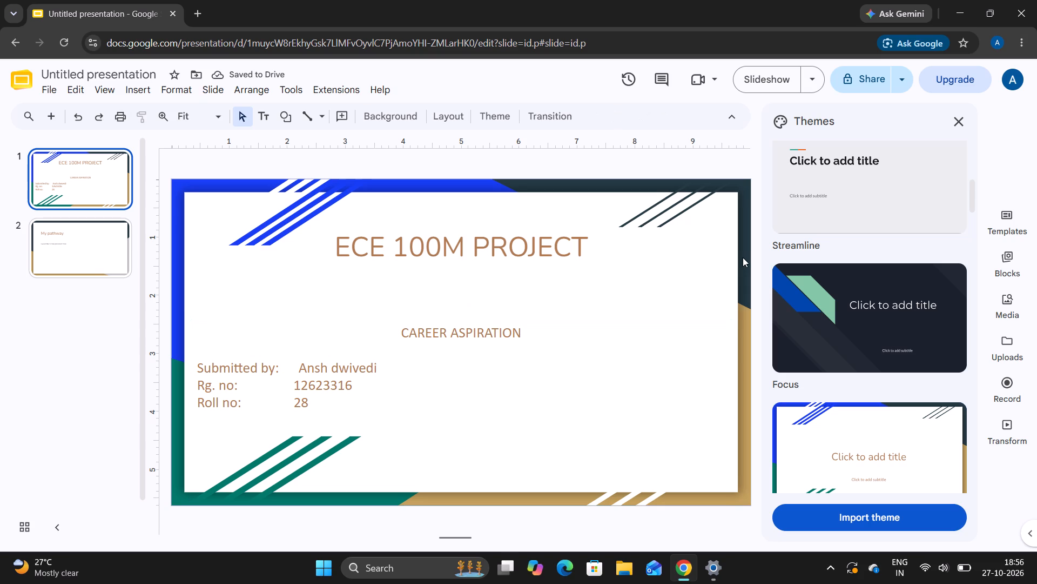
Review the title and My pathway slides in the Shift theme and look through the other available themes.
left_click(86, 262)
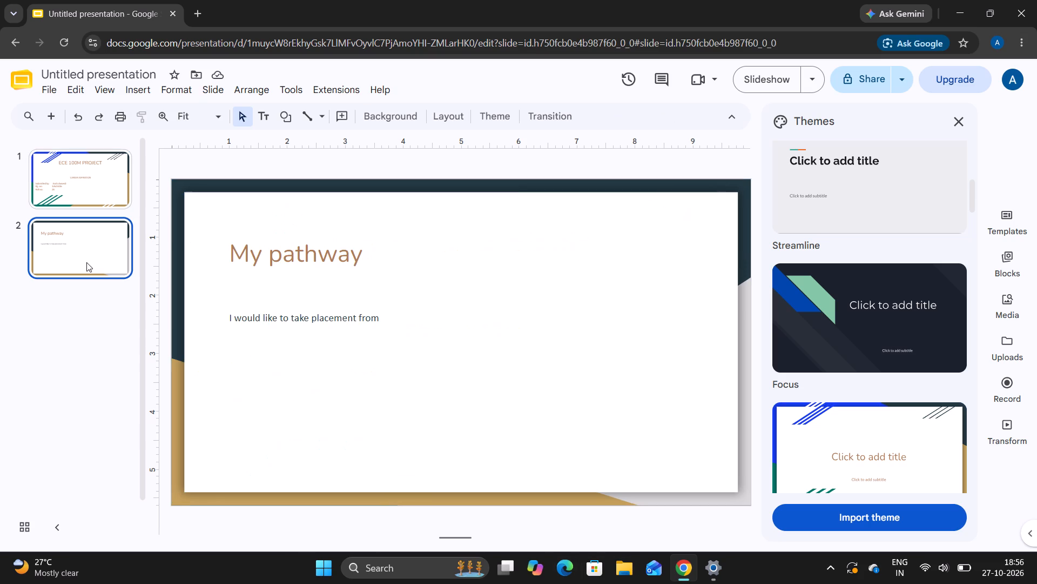
left_click(89, 205)
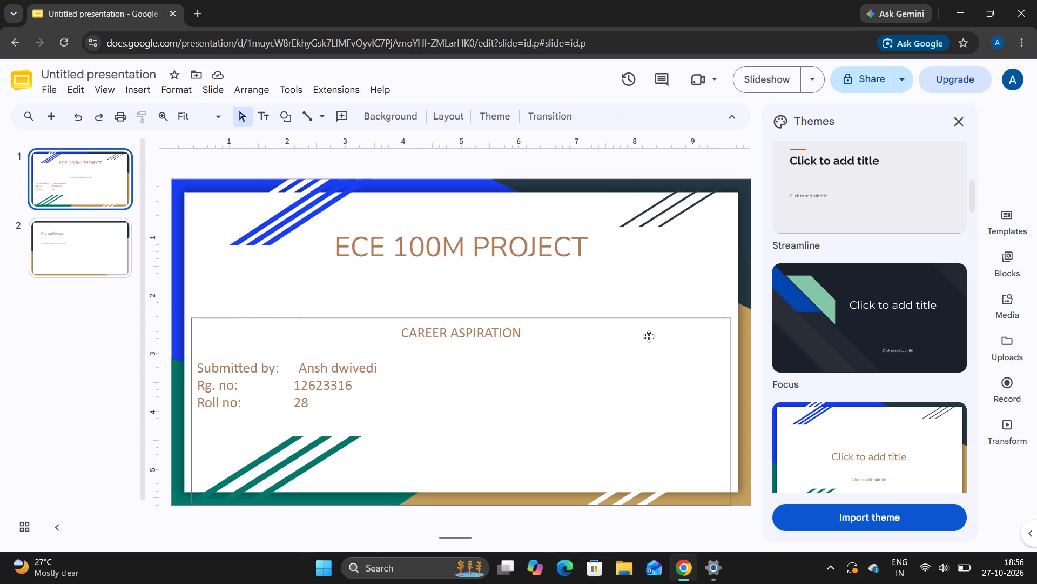
scroll(869, 400, "down", 3)
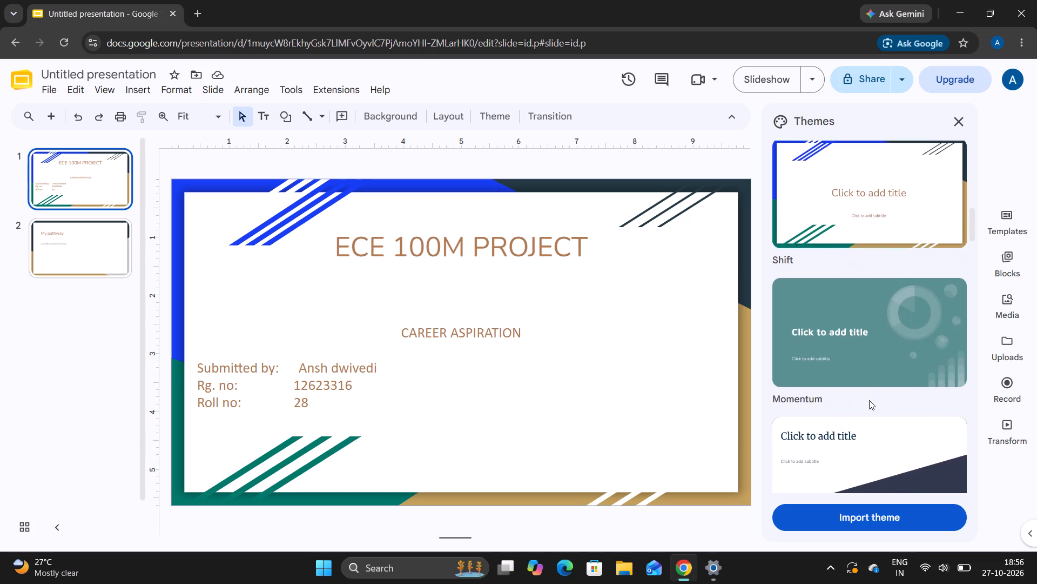
scroll(869, 400, "down", 4)
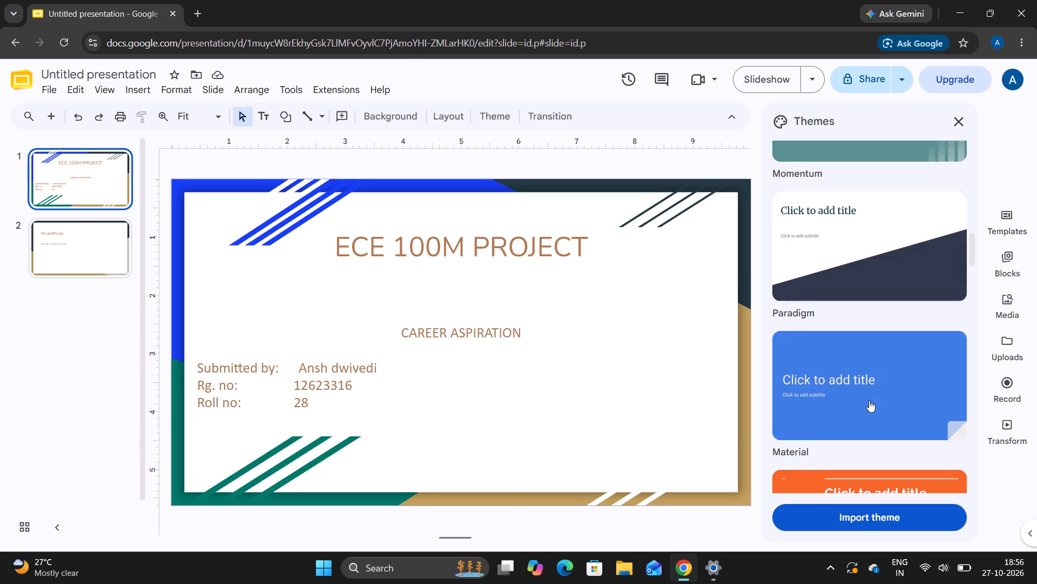
scroll(869, 400, "down", 7)
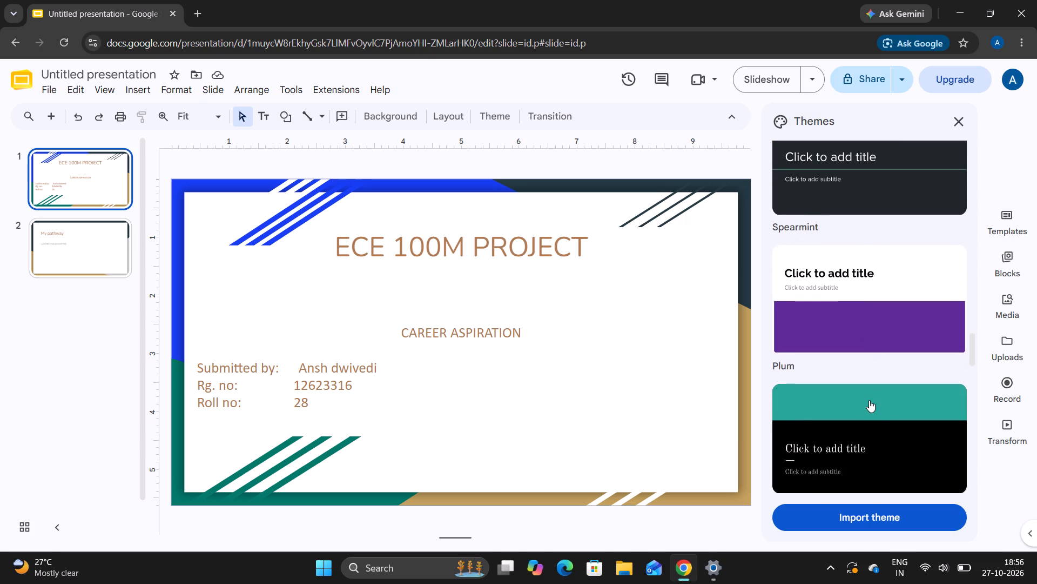
scroll(869, 400, "down", 7)
scroll(869, 400, "up", 4)
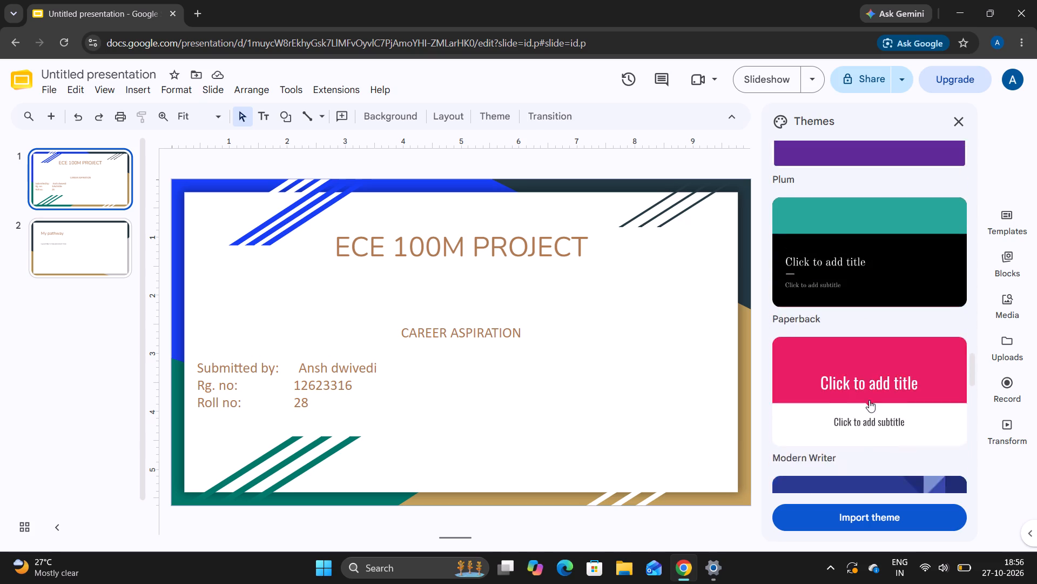
scroll(869, 400, "up", 6)
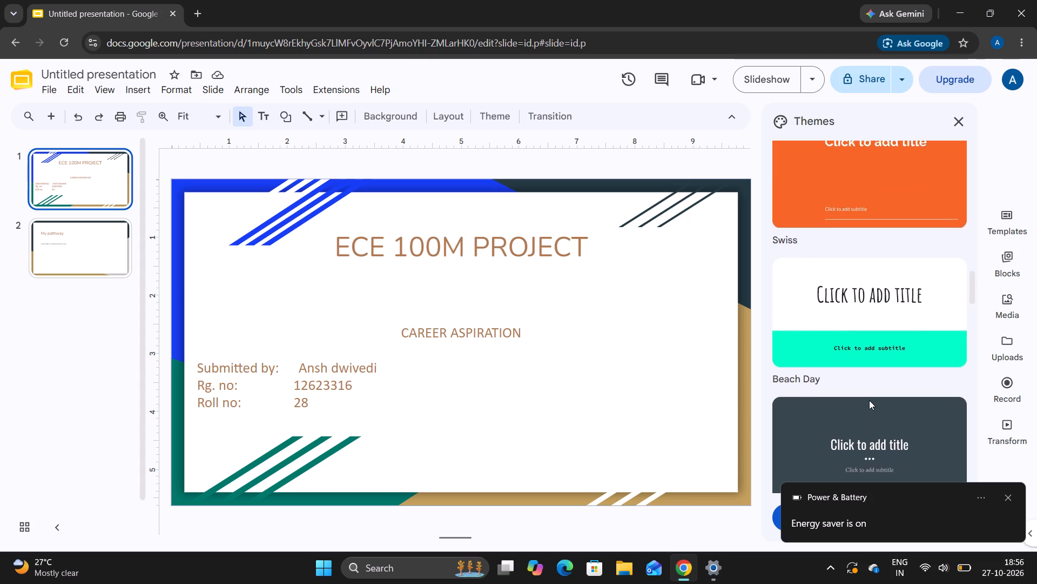
scroll(869, 400, "up", 5)
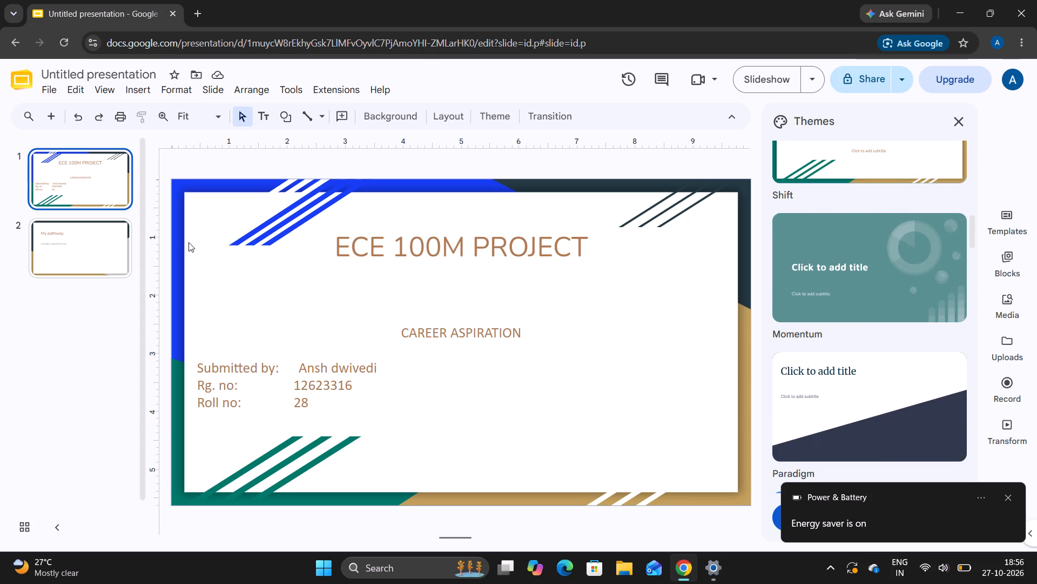
left_click(93, 240)
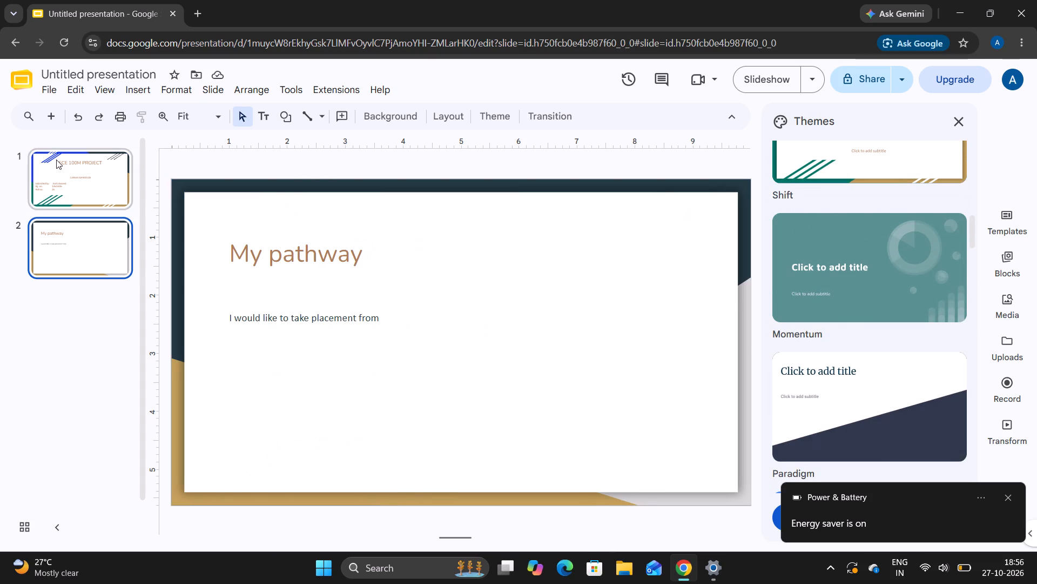
left_click(56, 160)
Extend the top edge of the body text box on the My pathway slide up to just below the heading.
left_click(87, 240)
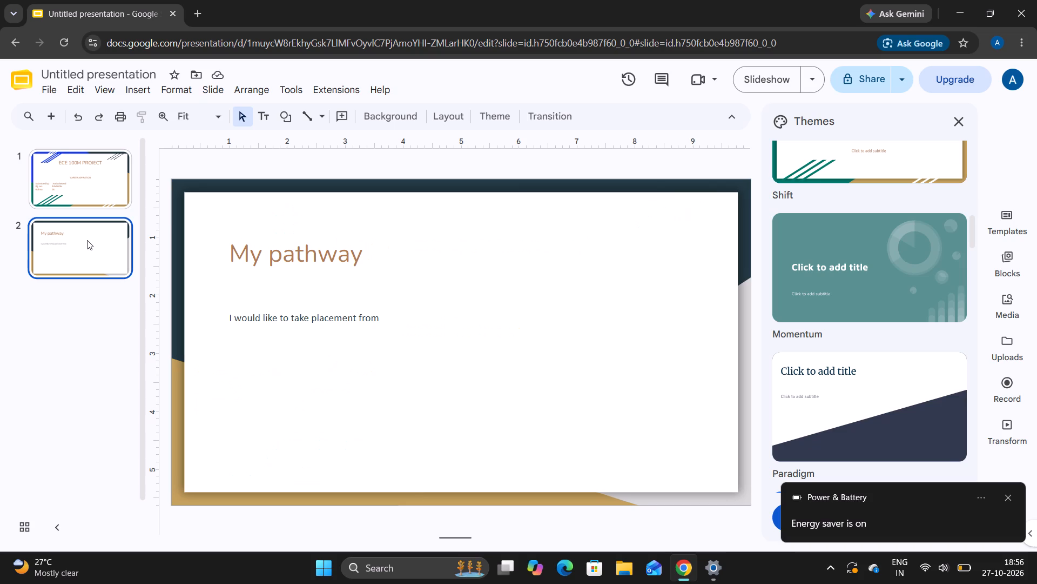
left_click(278, 340)
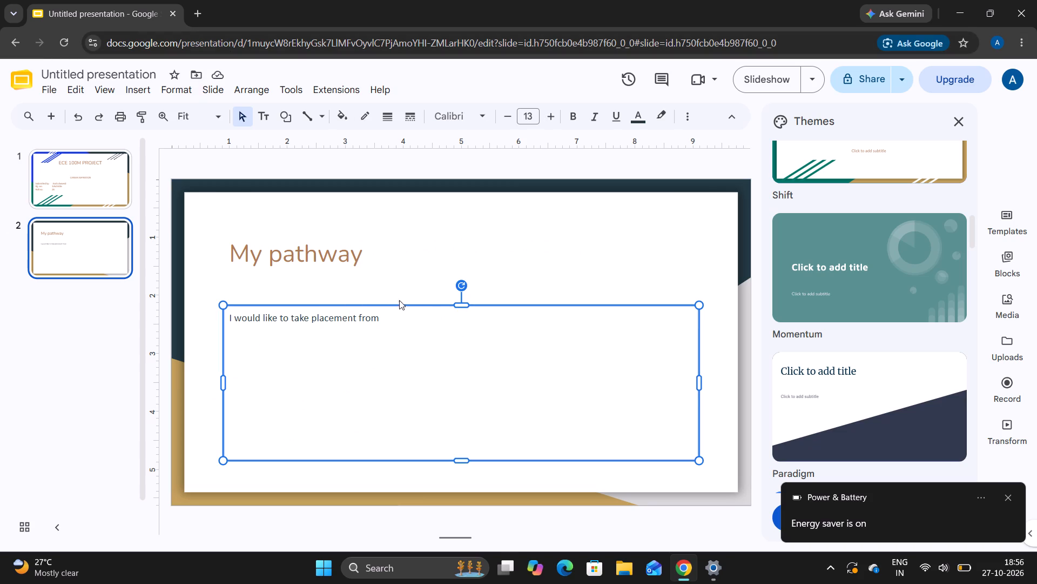
left_click_drag(463, 303, 456, 273)
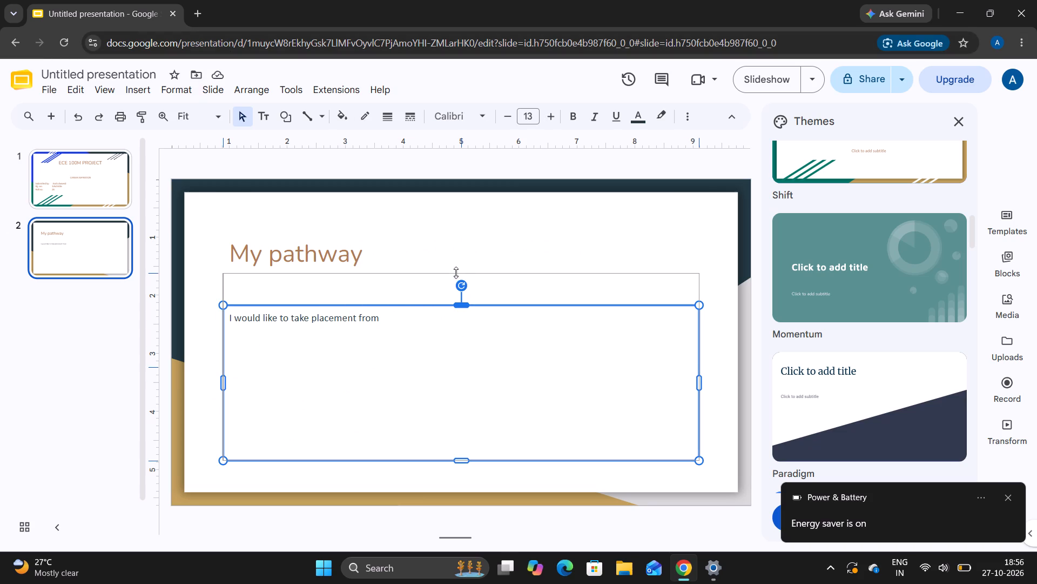
left_click_drag(456, 273, 455, 273)
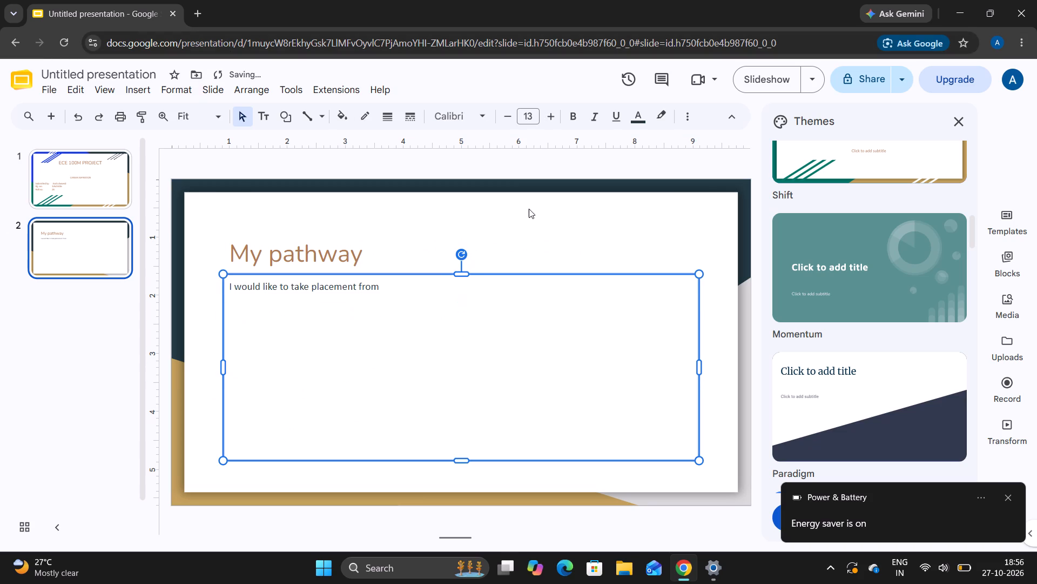
left_click(529, 209)
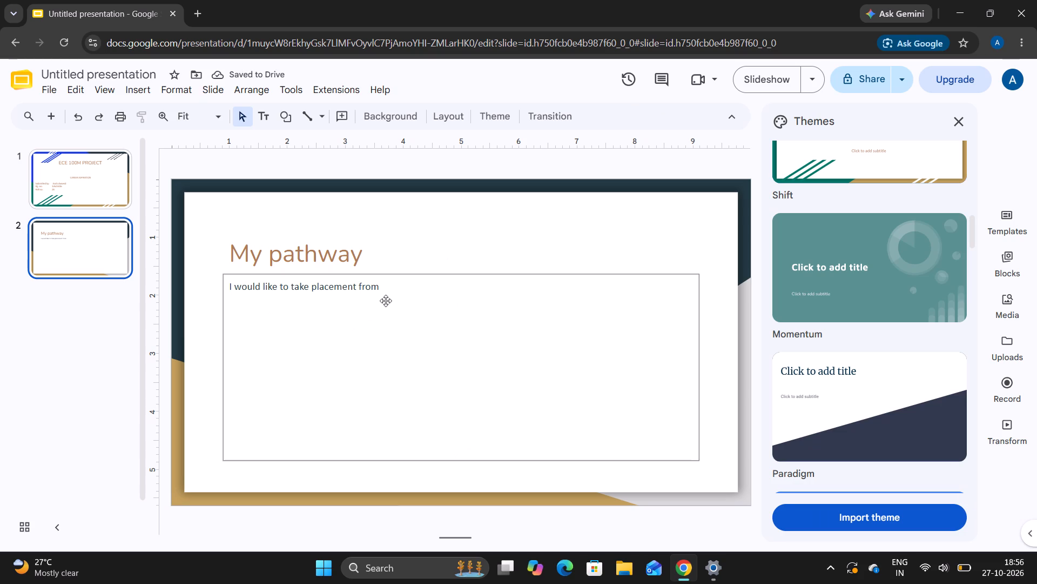
Rewrite the ending of the My pathway body sentence so it reads "I would like to take job placement in my dream companies.".
left_click(386, 301)
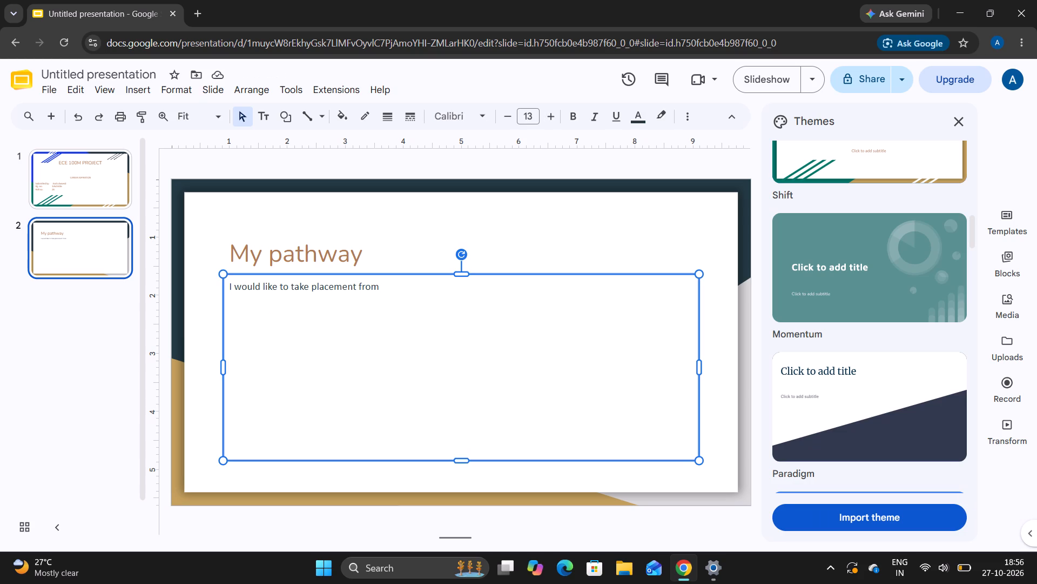
left_click(378, 286)
key("BackSpace")
key("BackSpace")
key("BackSpace")
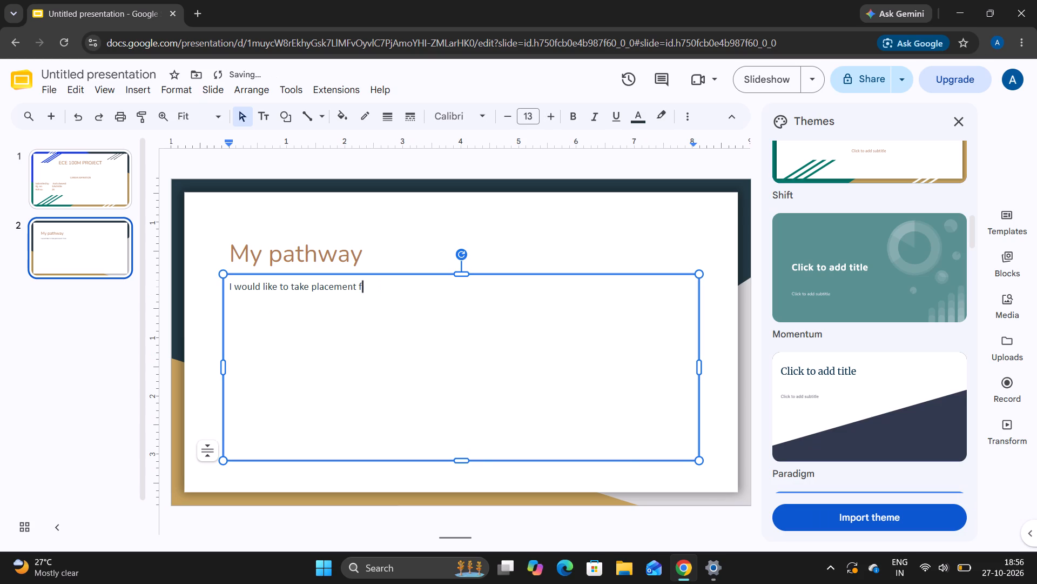
key("BackSpace")
key("BackSpace")
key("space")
key("BackSpace")
key("BackSpace")
key("BackSpace")
key("BackSpace")
key("BackSpace")
key("BackSpace")
key("BackSpace")
key("BackSpace")
key("BackSpace")
key("BackSpace")
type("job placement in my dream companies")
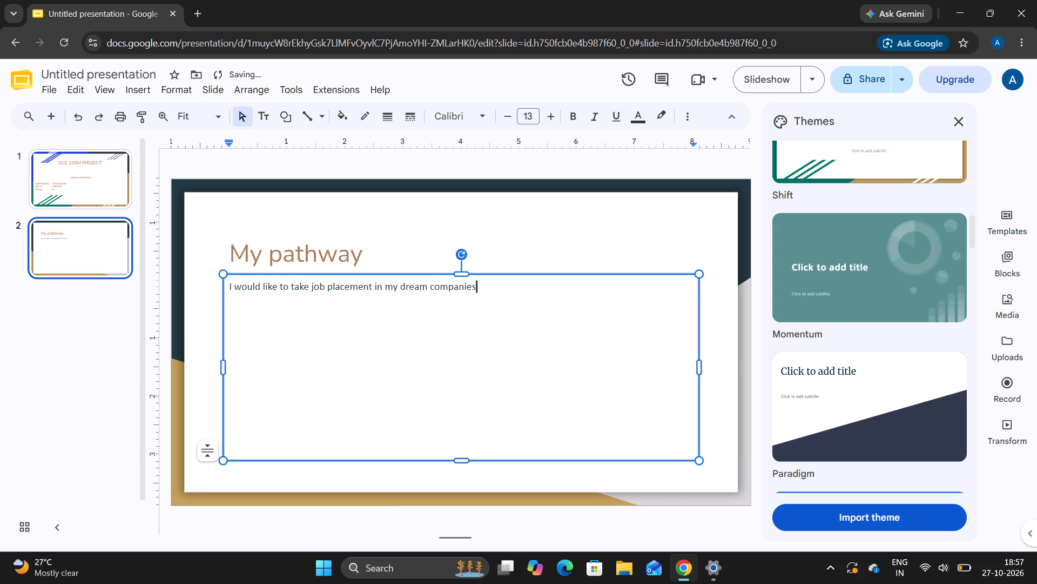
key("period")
Set the font size of the My pathway body sentence to 16.
left_click_drag(228, 286, 483, 290)
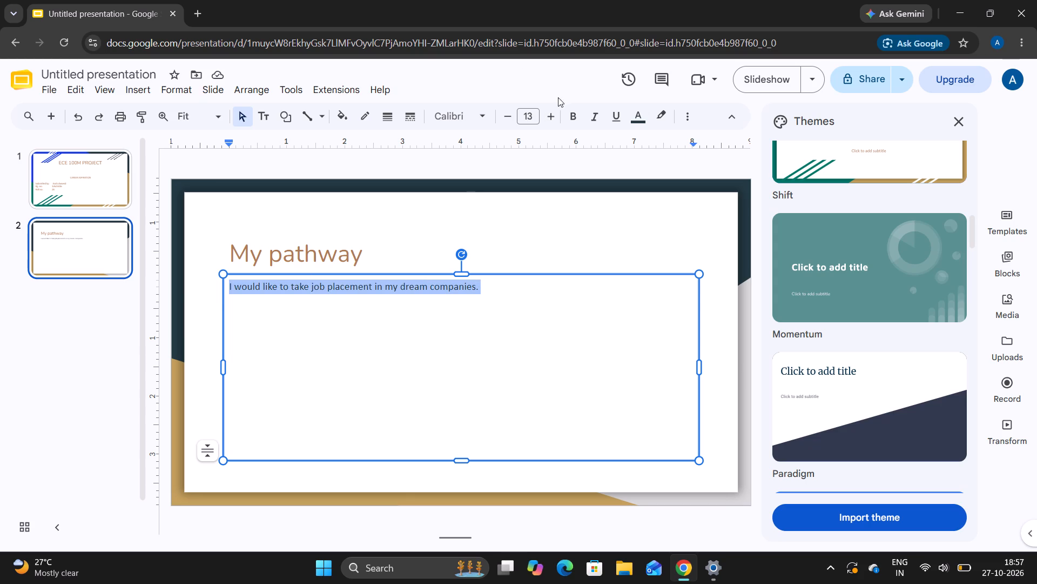
double_click(553, 112)
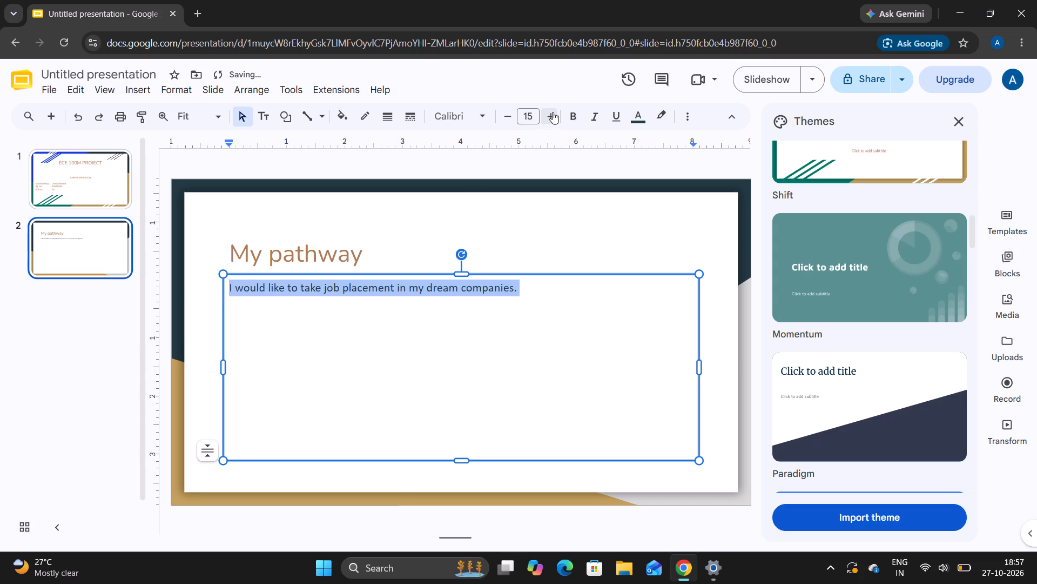
double_click(553, 112)
left_click(553, 112)
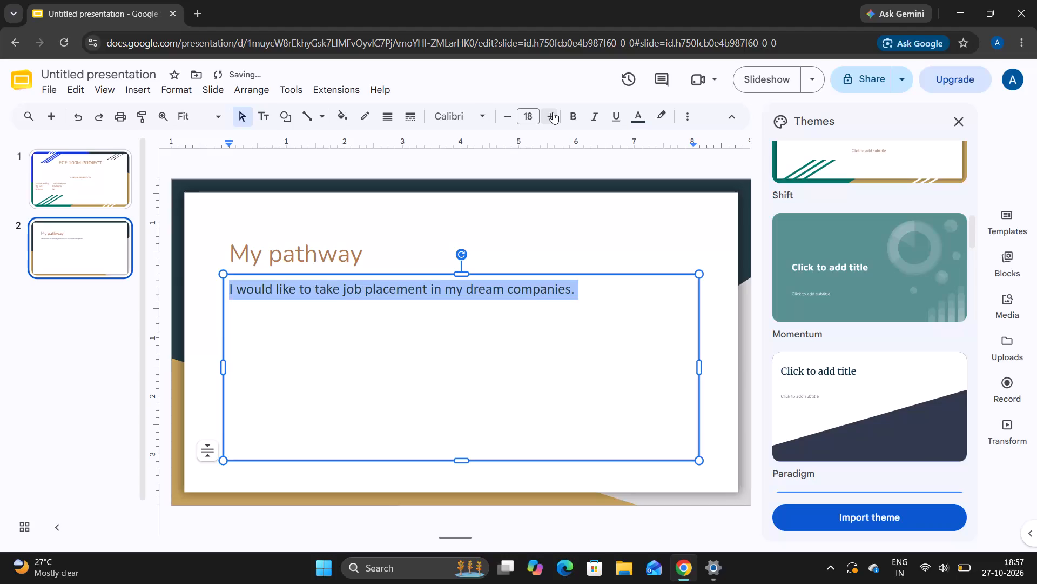
left_click(508, 115)
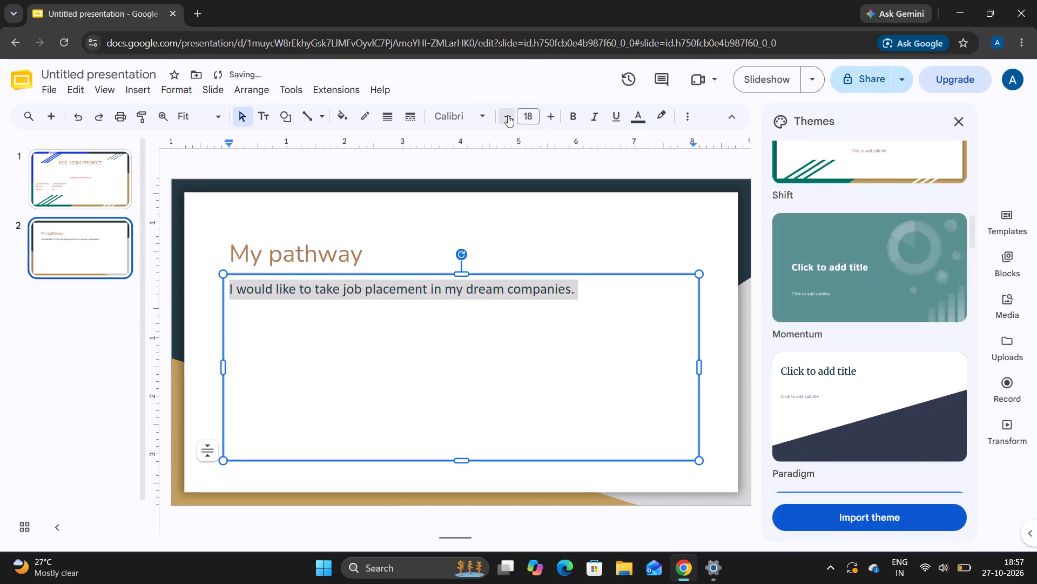
left_click(508, 115)
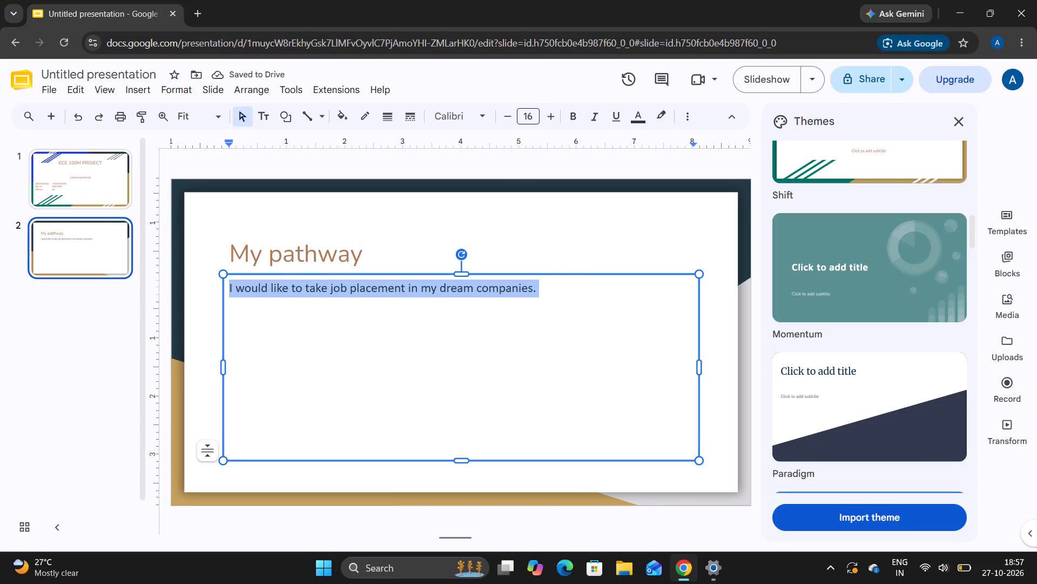
left_click(583, 74)
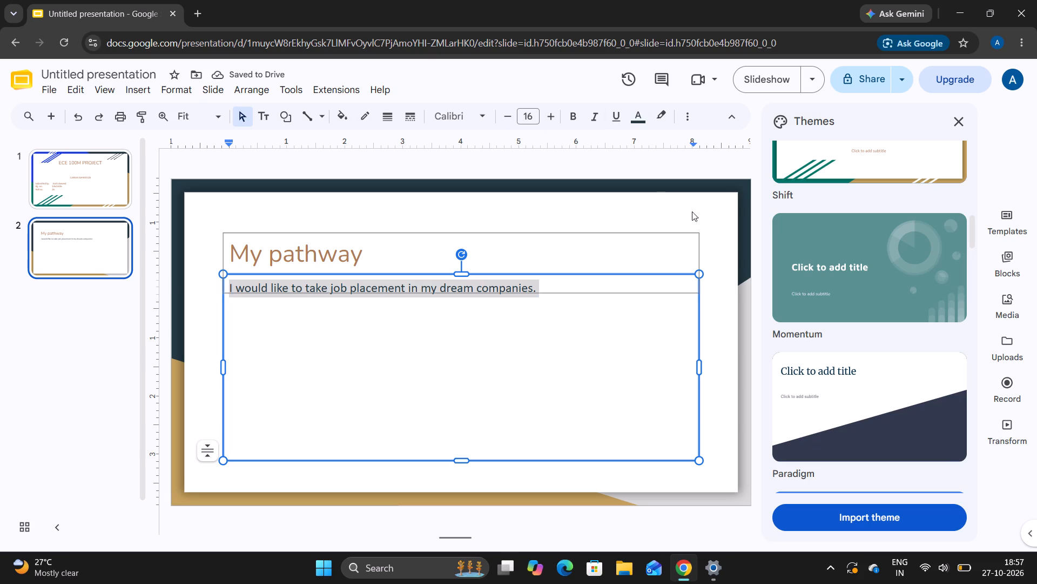
Set the font size of the My pathway body sentence to 20.
left_click(699, 201)
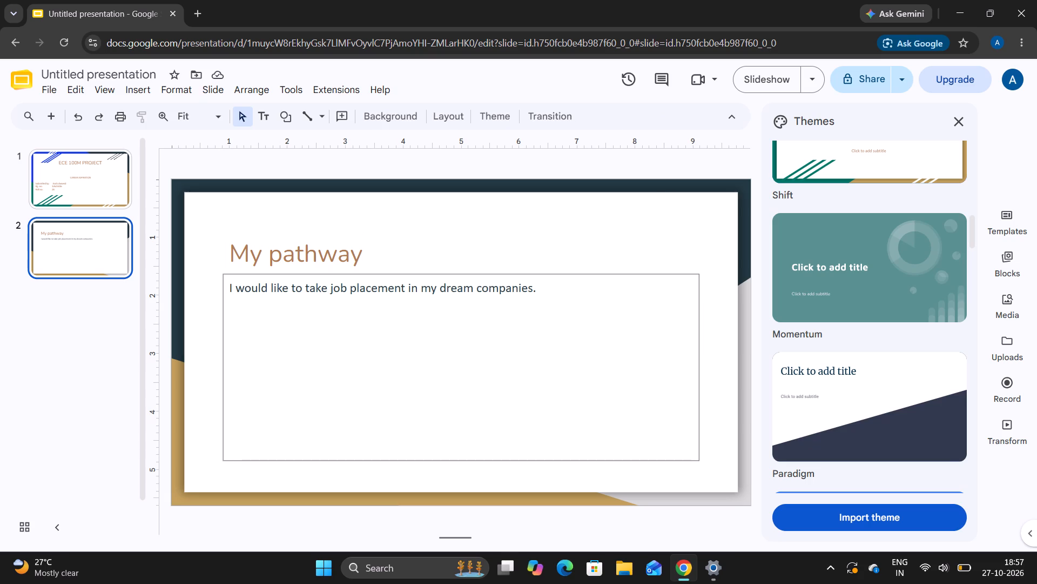
left_click_drag(229, 288, 574, 257)
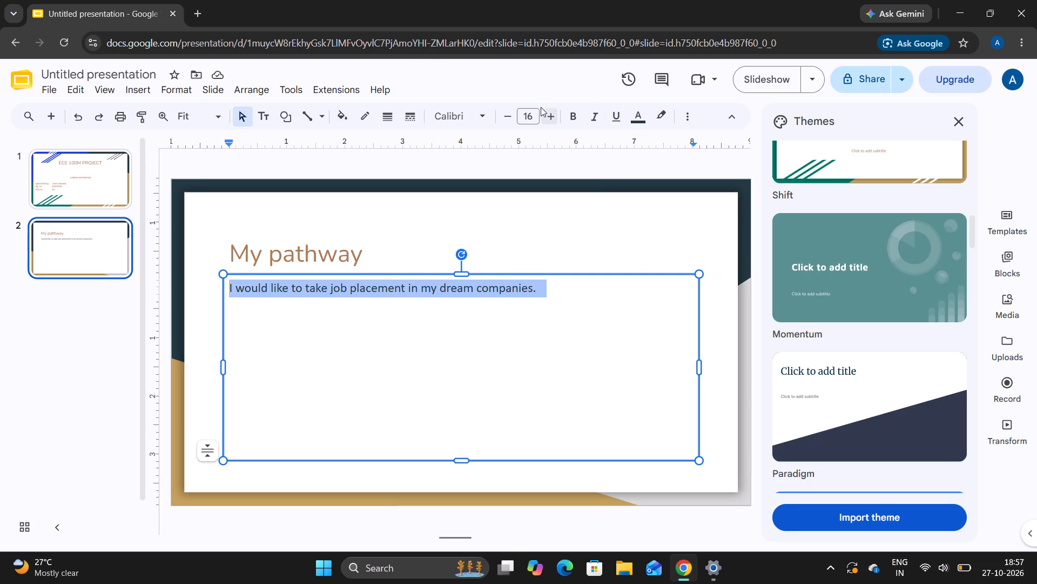
left_click(549, 110)
left_click(549, 110)
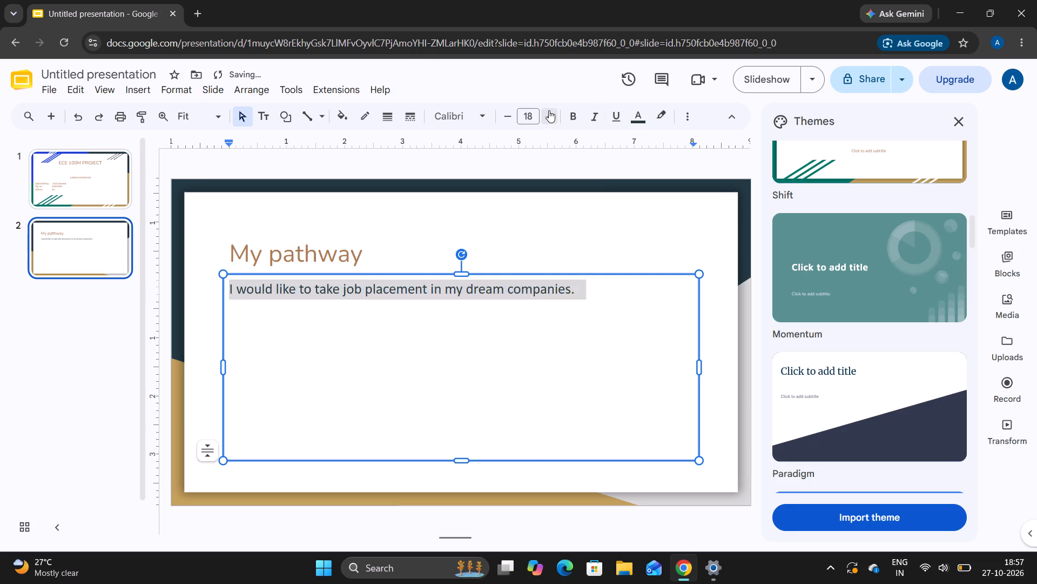
left_click(549, 110)
left_click(549, 110)
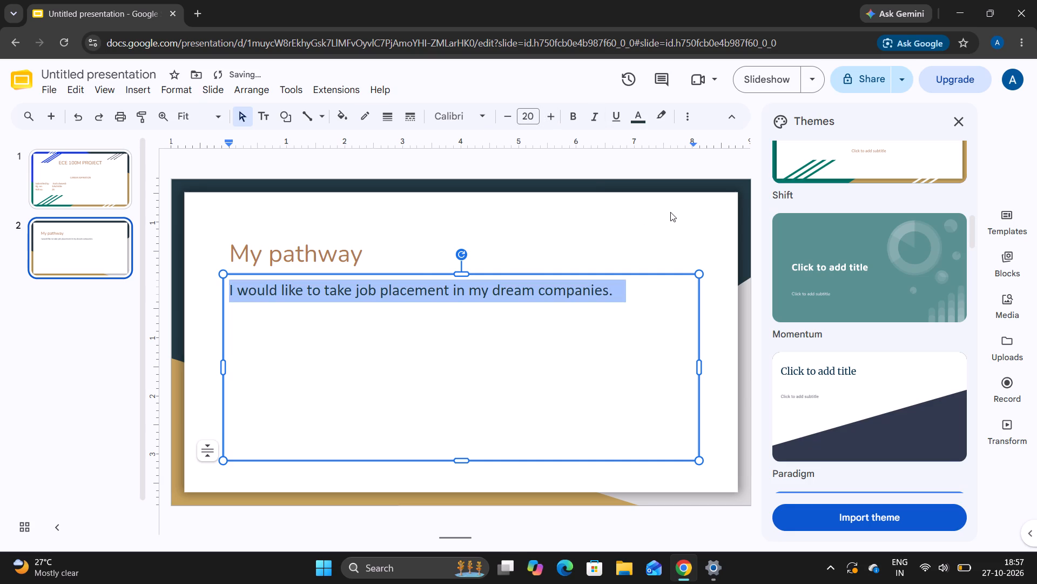
left_click(670, 212)
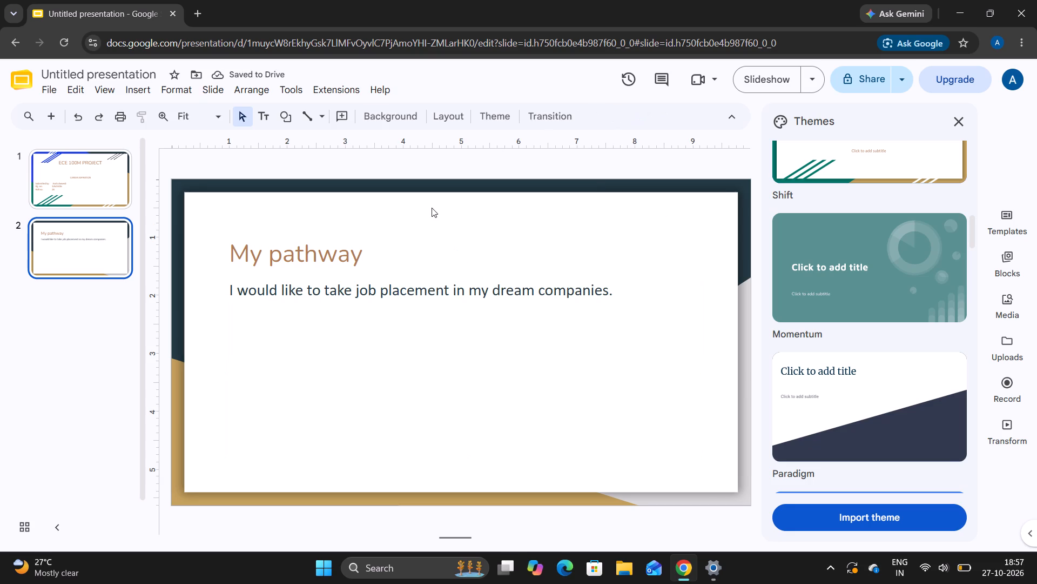
left_click(452, 220)
On the title slide, set the font size of the three submission detail lines, from Submitted by to Roll no, to 20.
left_click(70, 189)
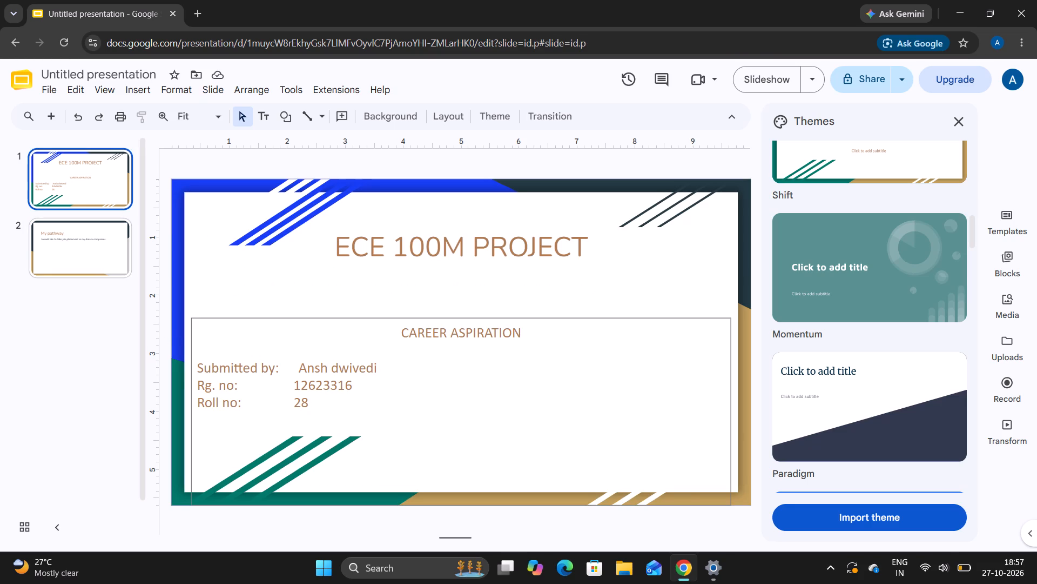
left_click_drag(200, 371, 285, 399)
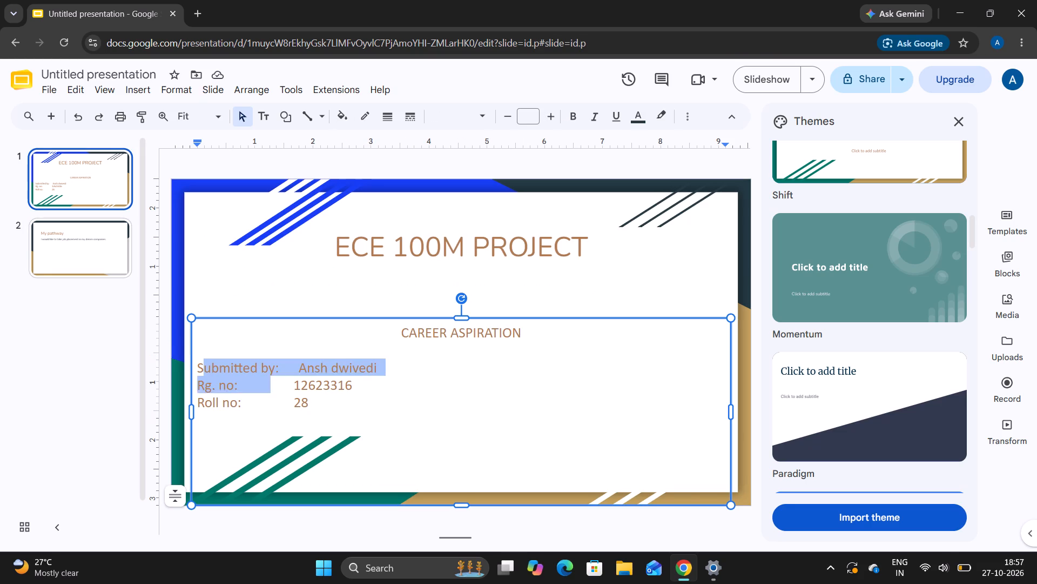
left_click_drag(285, 399, 319, 415)
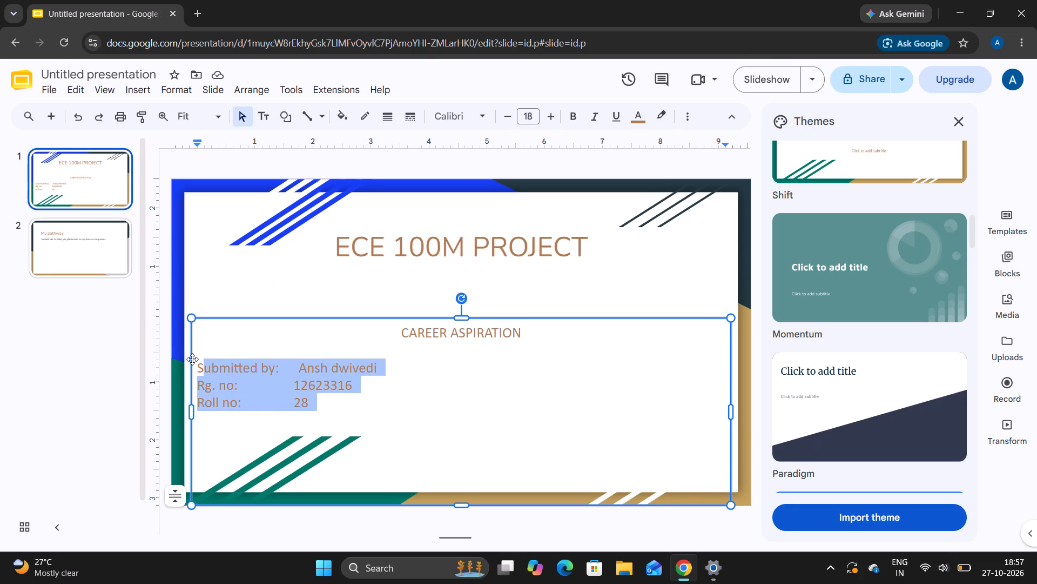
left_click_drag(197, 362, 336, 427)
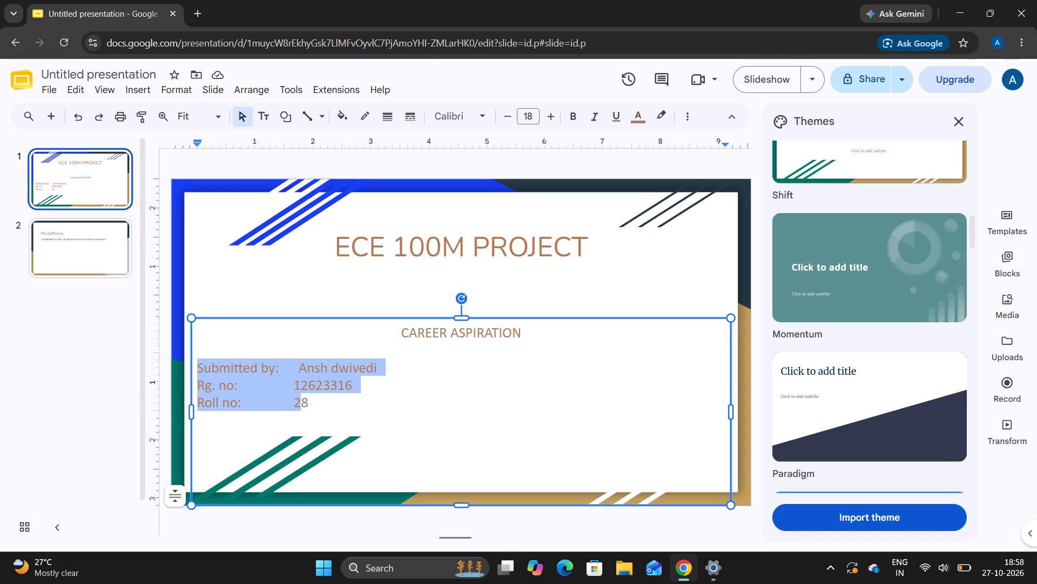
double_click(557, 118)
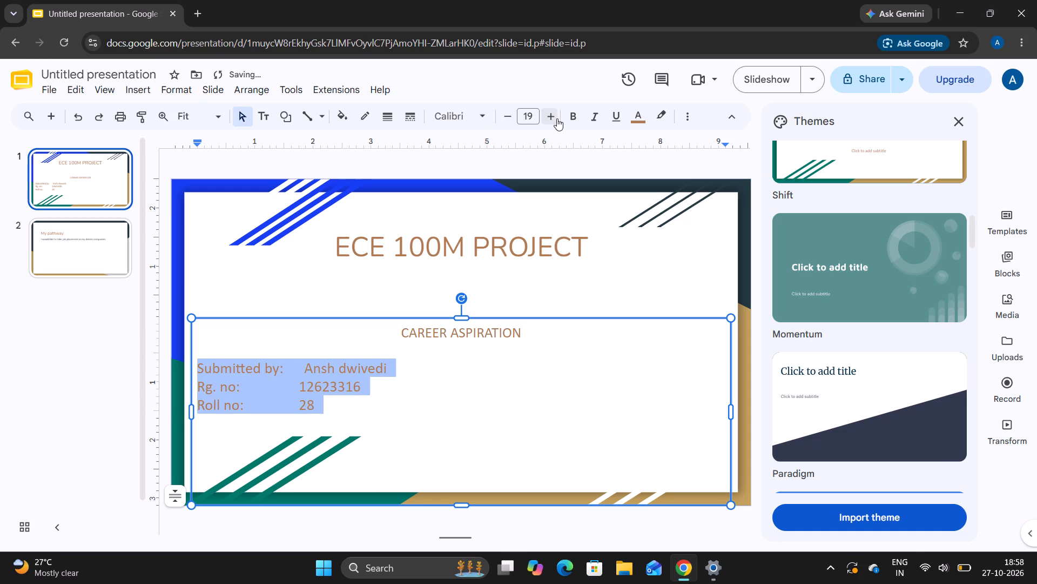
left_click(534, 184)
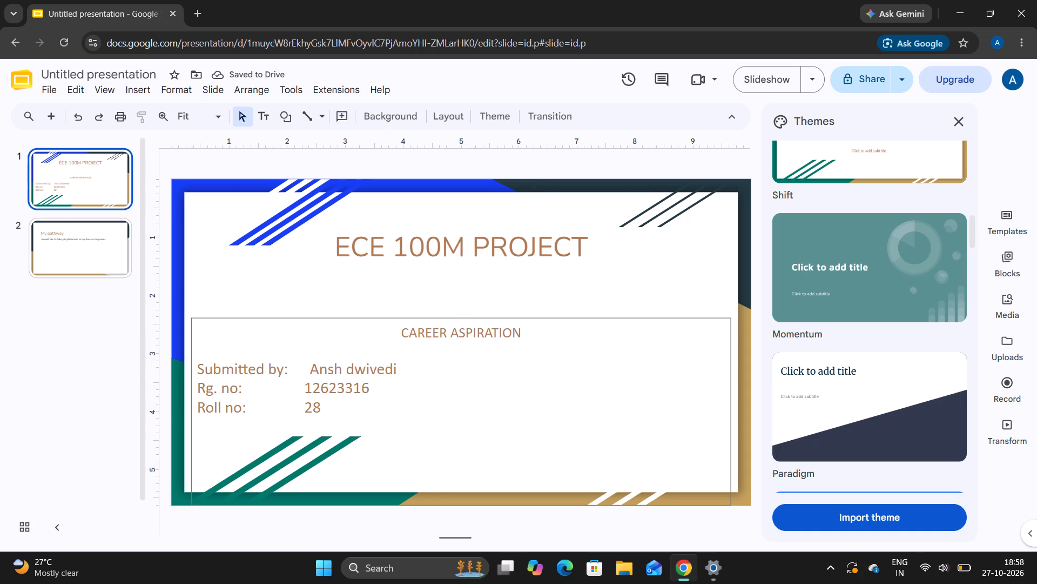
Set the font size of the CAREER ASPIRATION subtitle on the title slide to 24.
left_click_drag(401, 332, 565, 311)
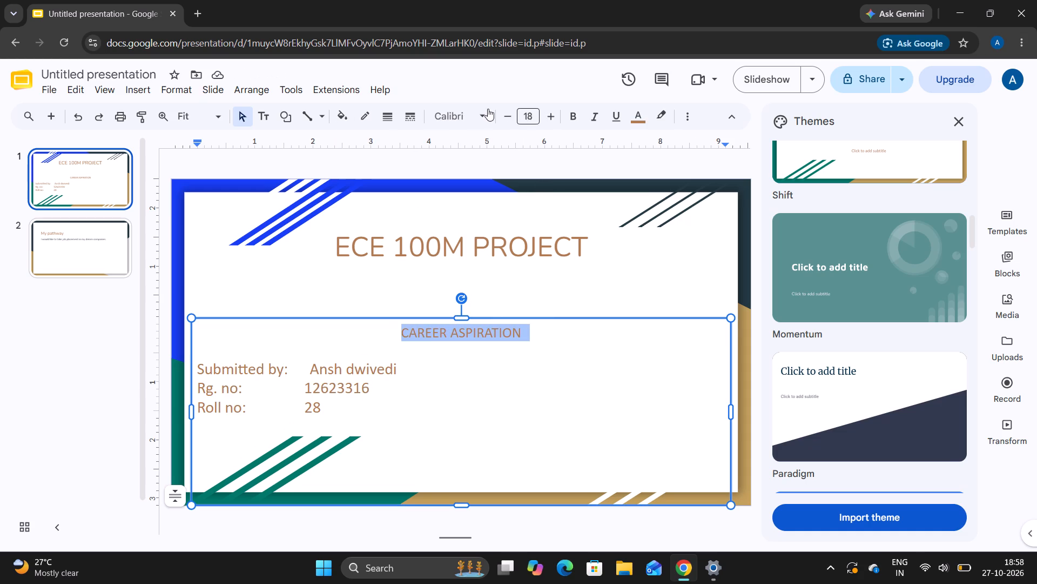
triple_click(555, 121)
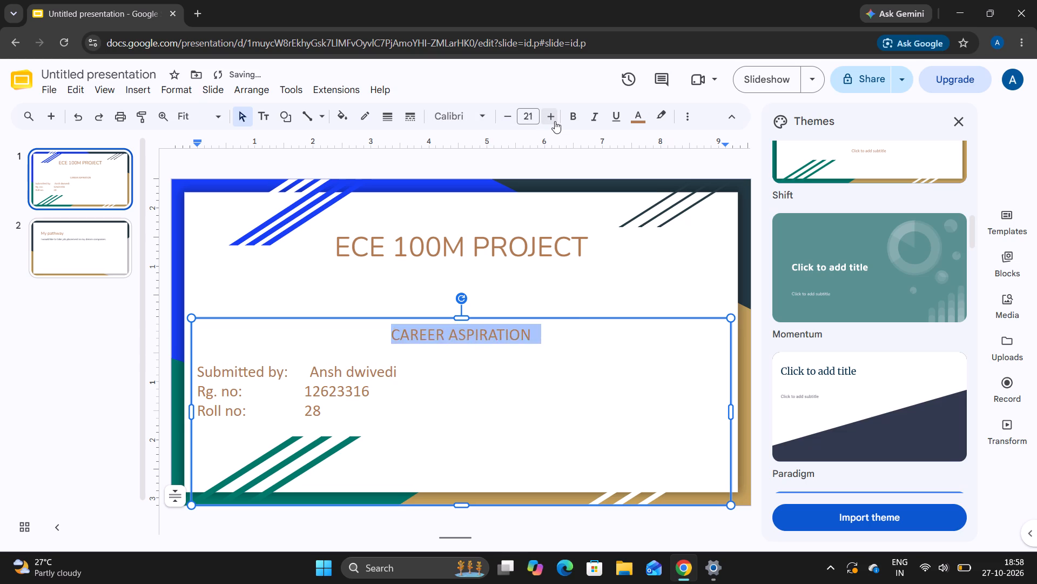
left_click(555, 121)
double_click(555, 121)
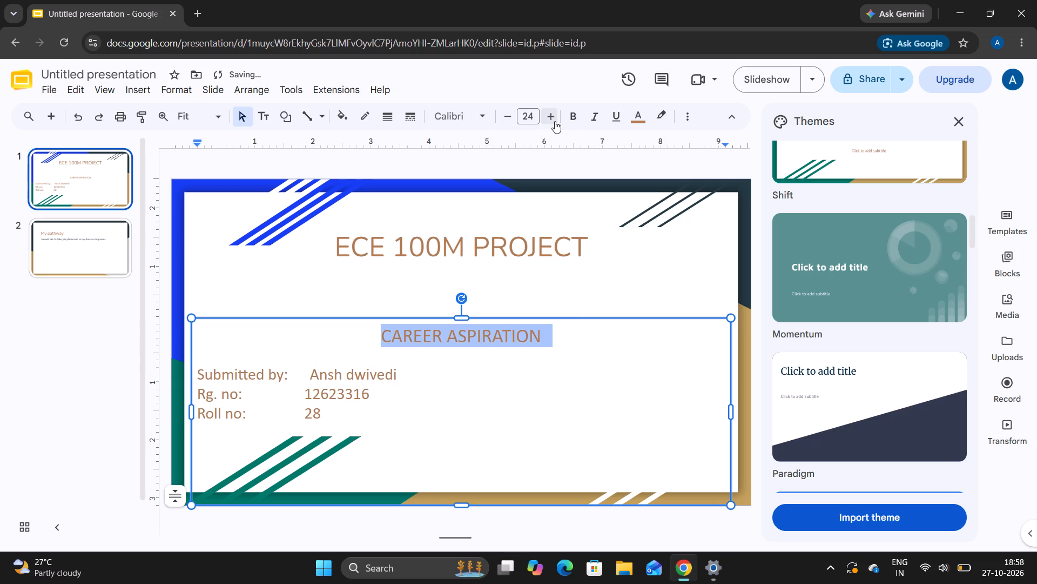
left_click(713, 233)
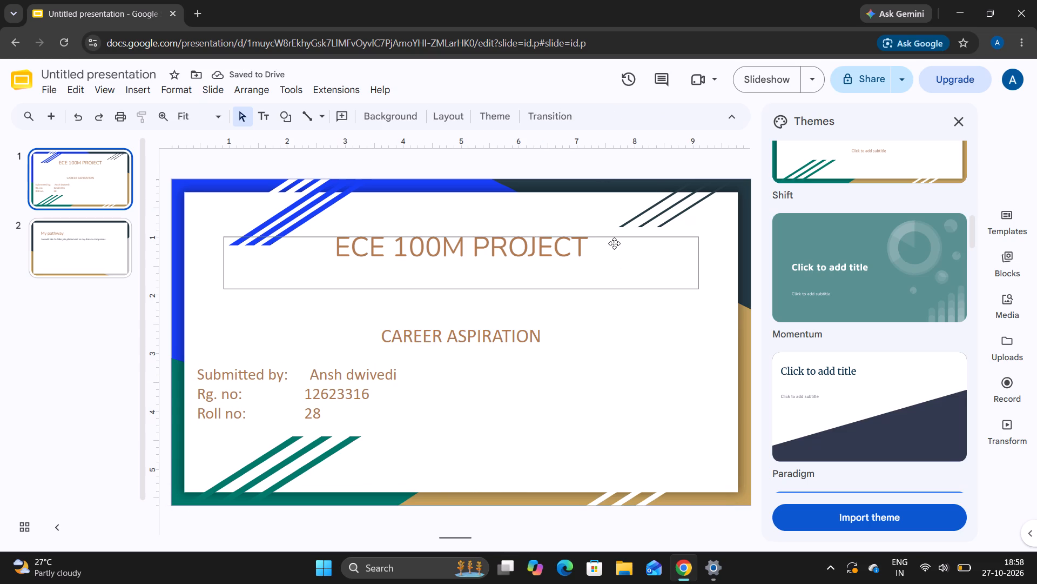
Go back to the My pathway slide to check it.
left_click(71, 267)
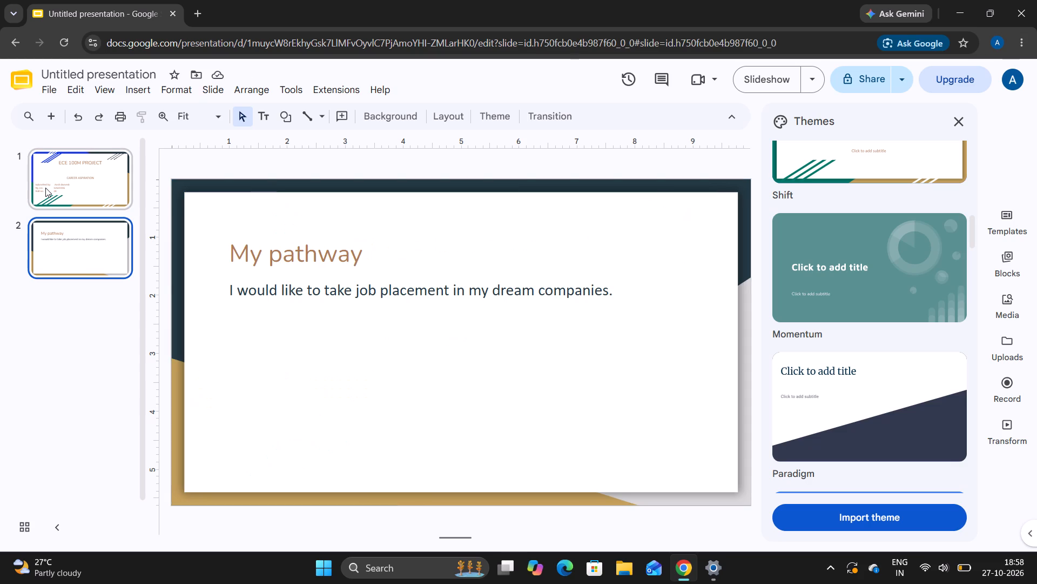
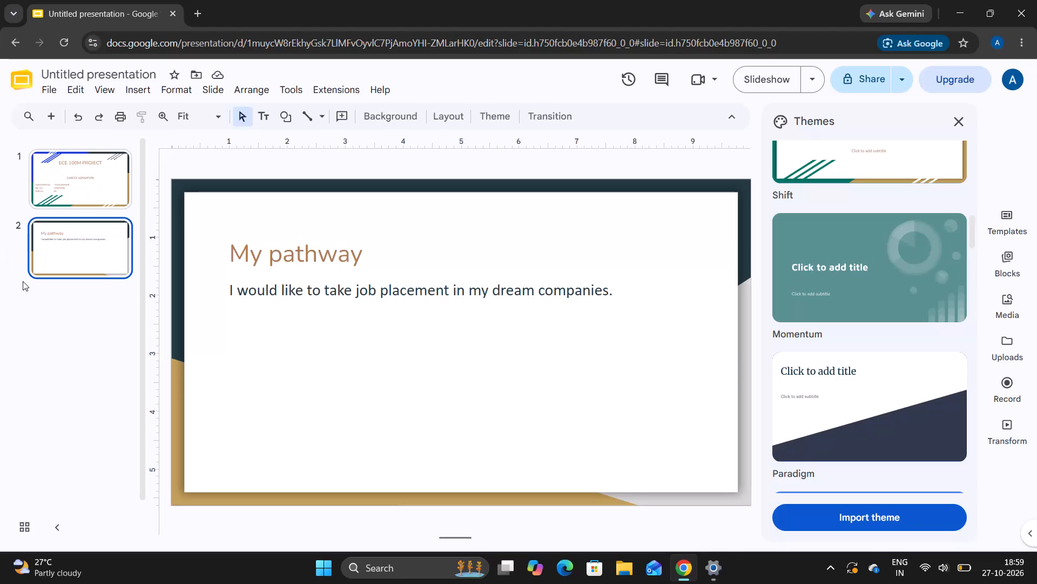
Add four new blank title-and-body slides after the My pathway slide.
key("ctrl+m")
key("ctrl+m")
key("ctrl+m")
key("ctrl+m")
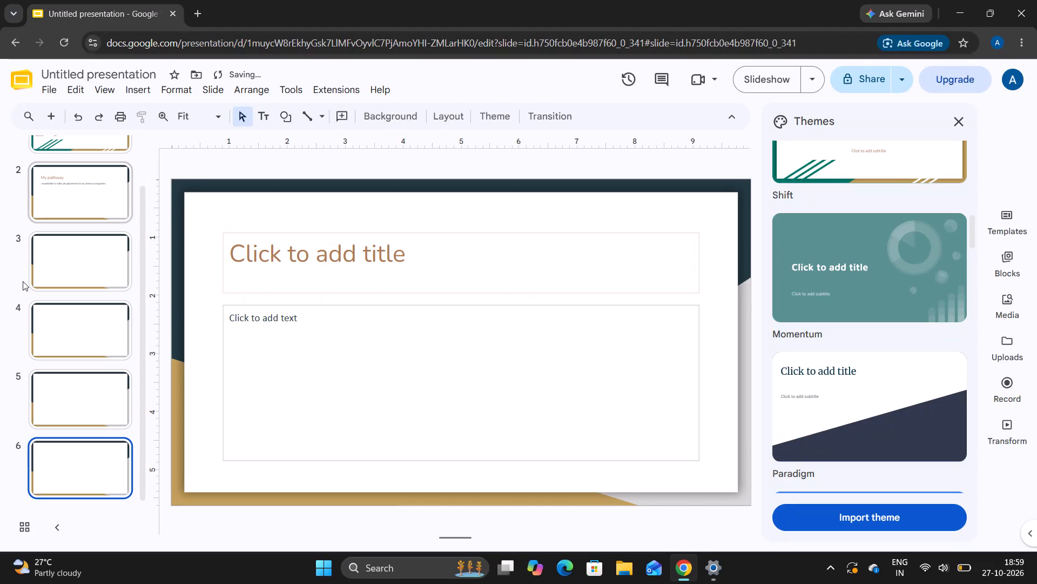
Enter the title "Current position and gap" on slide 3.
scroll(23, 281, "up", 1)
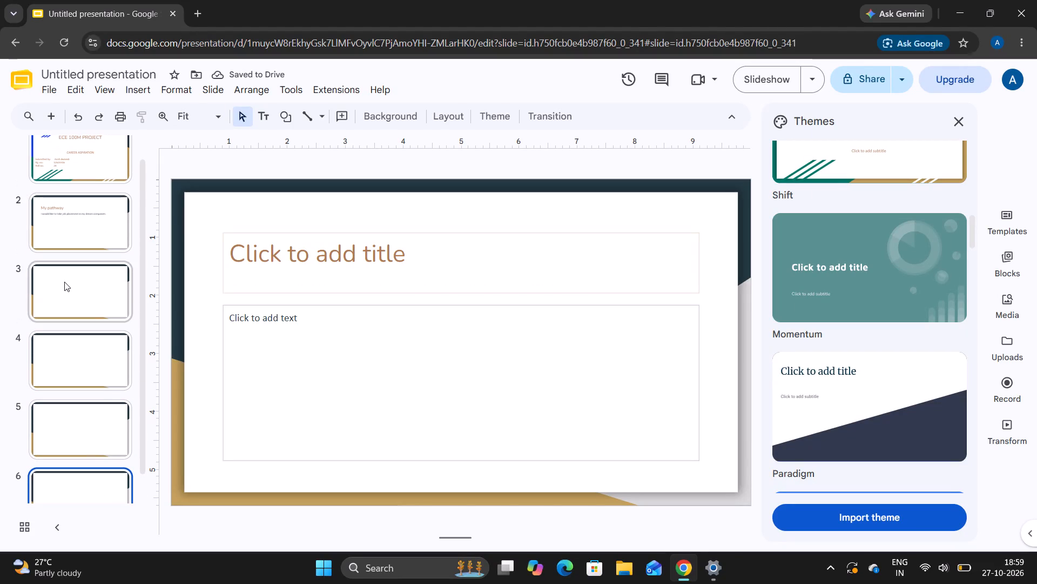
left_click(64, 281)
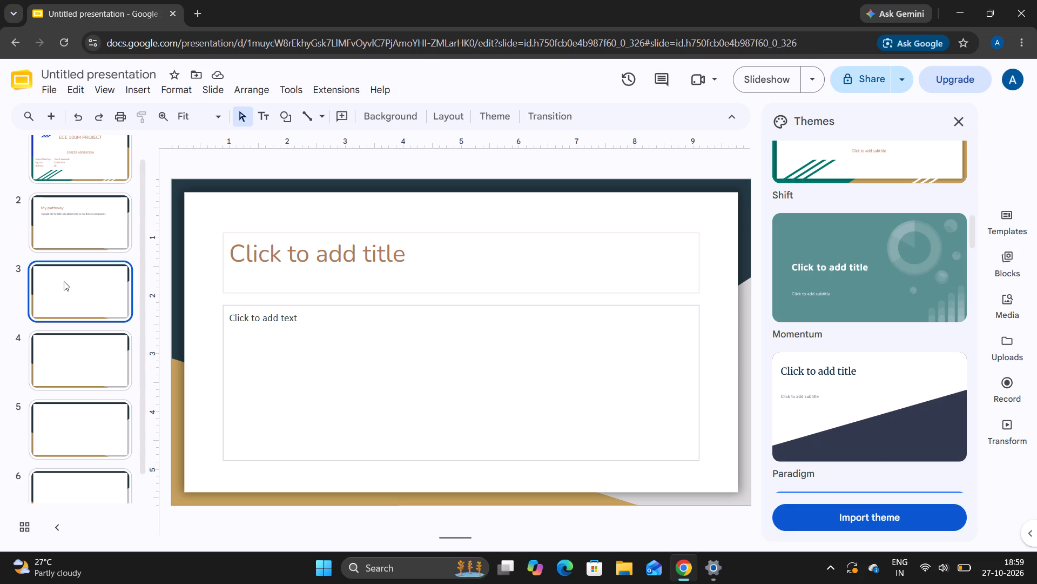
left_click(300, 245)
left_click(68, 210)
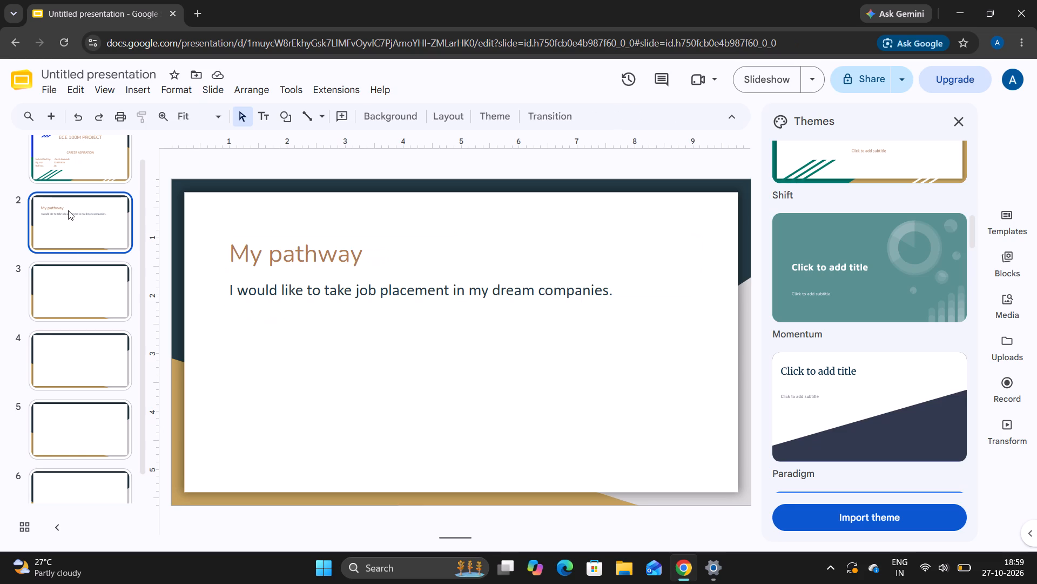
left_click(66, 284)
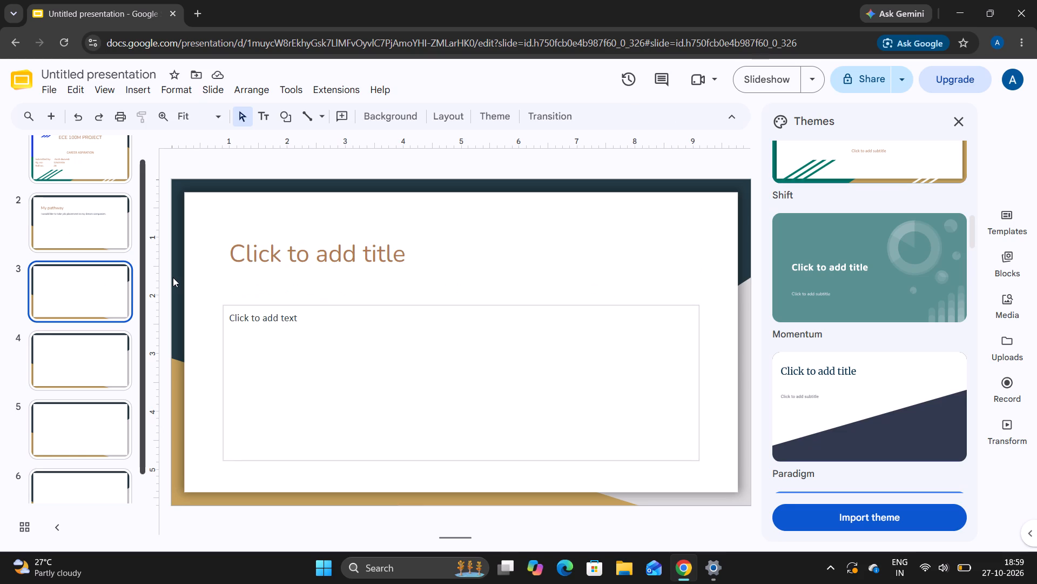
left_click(306, 250)
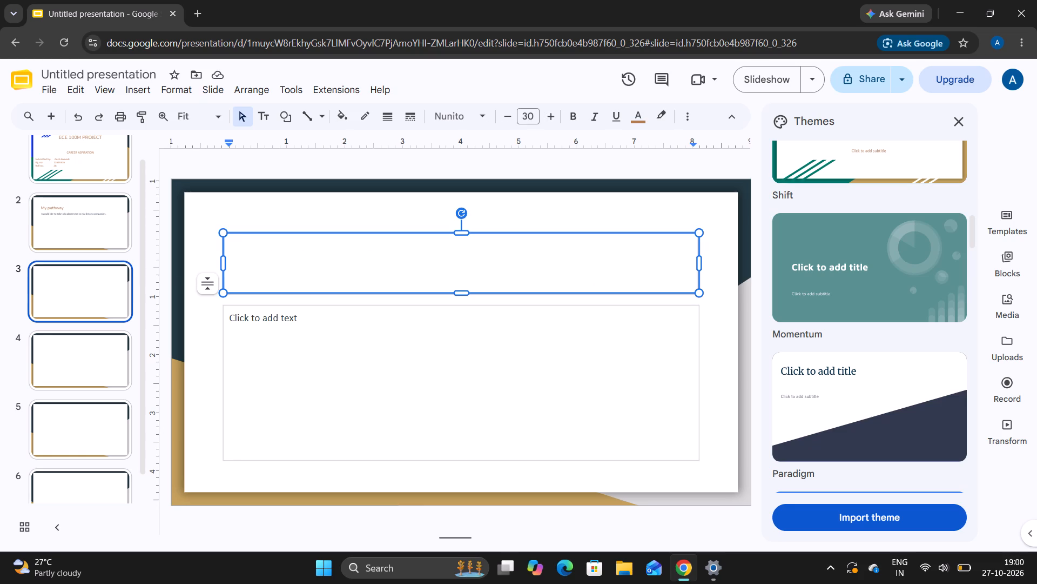
type("cu")
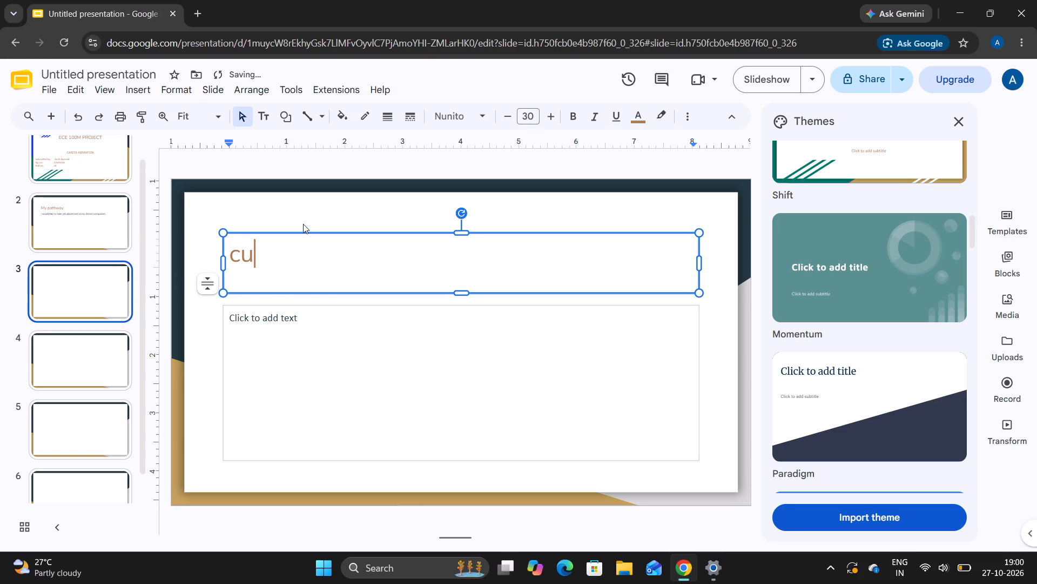
key("BackSpace")
key("BackSpace")
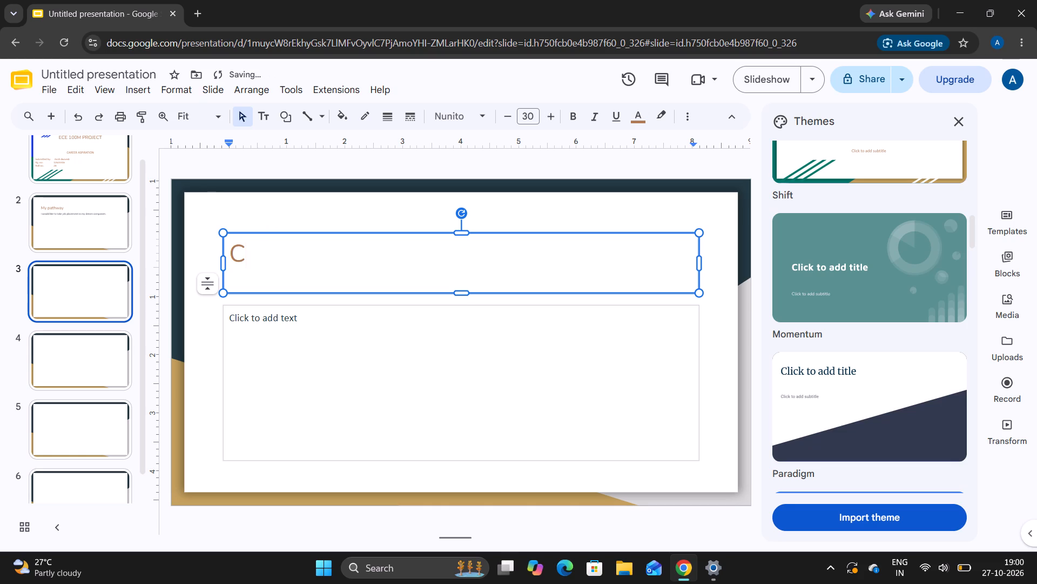
type("urrent position")
key("space")
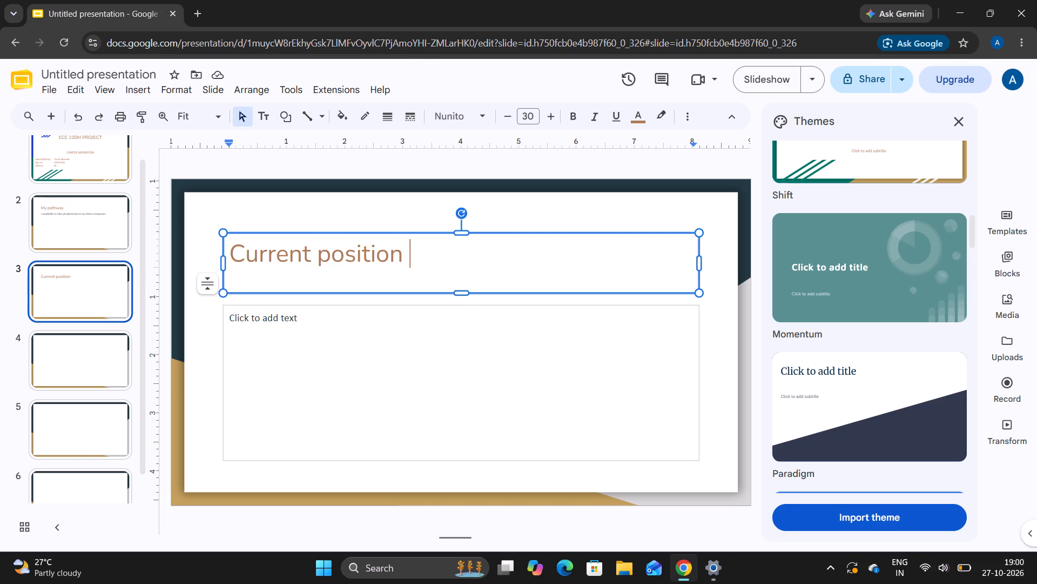
type("and")
key("space")
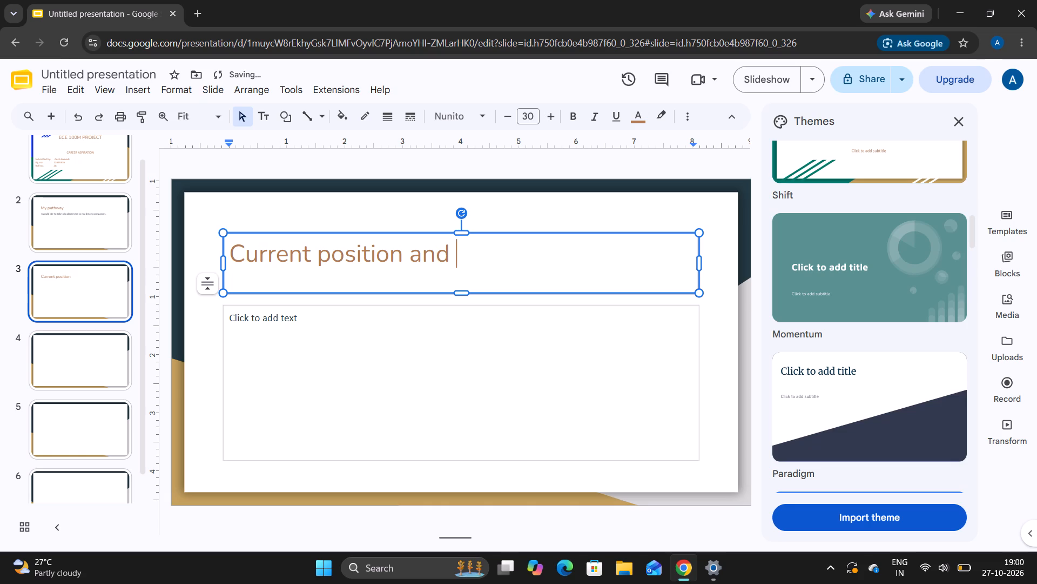
type("gao")
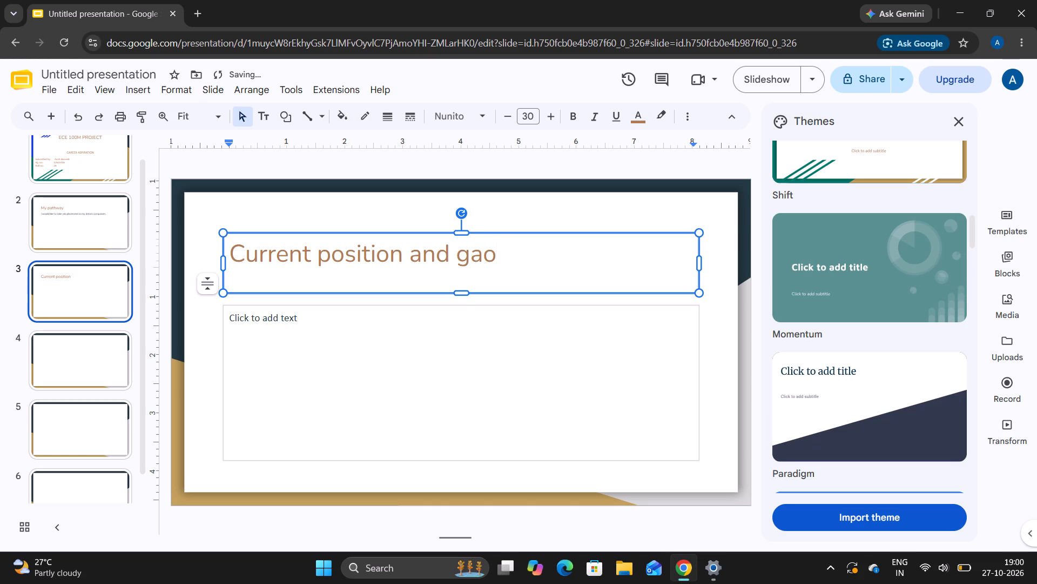
key("BackSpace")
key("BackSpace")
type("ap")
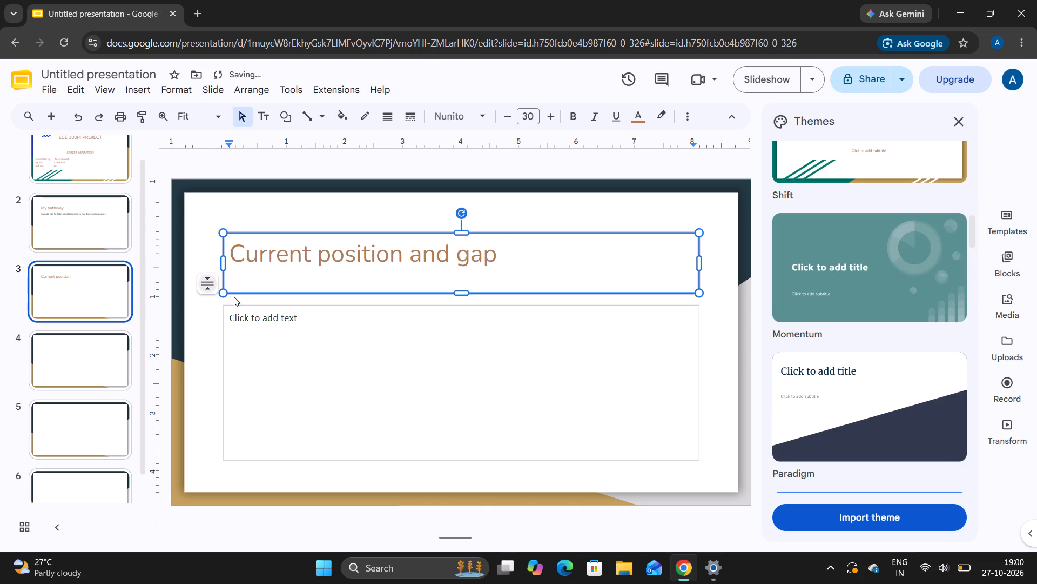
Set the font size of slide 3's empty body text box to 20, matching the My pathway slide's body text.
left_click(252, 313)
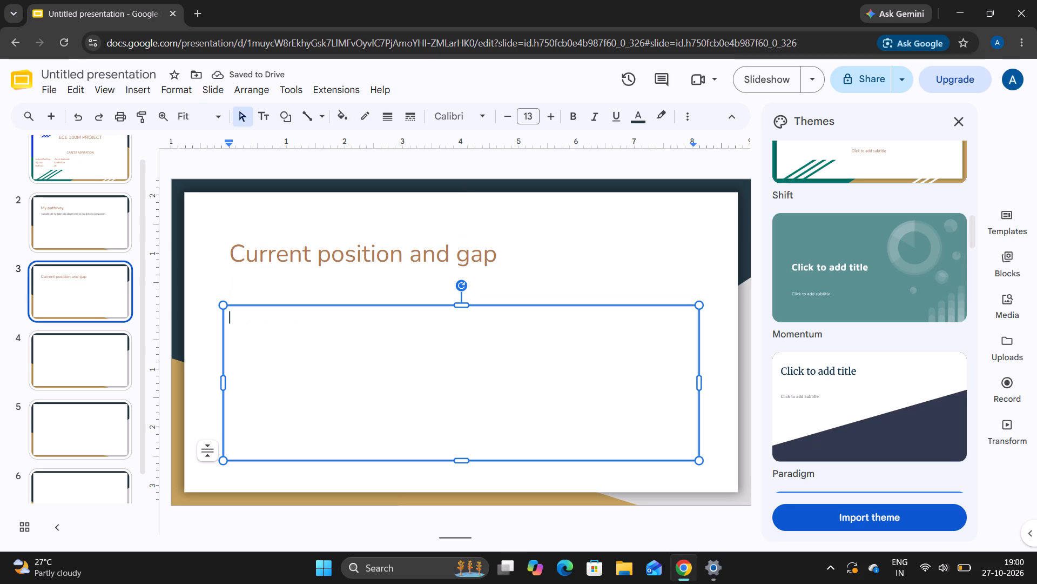
triple_click(549, 120)
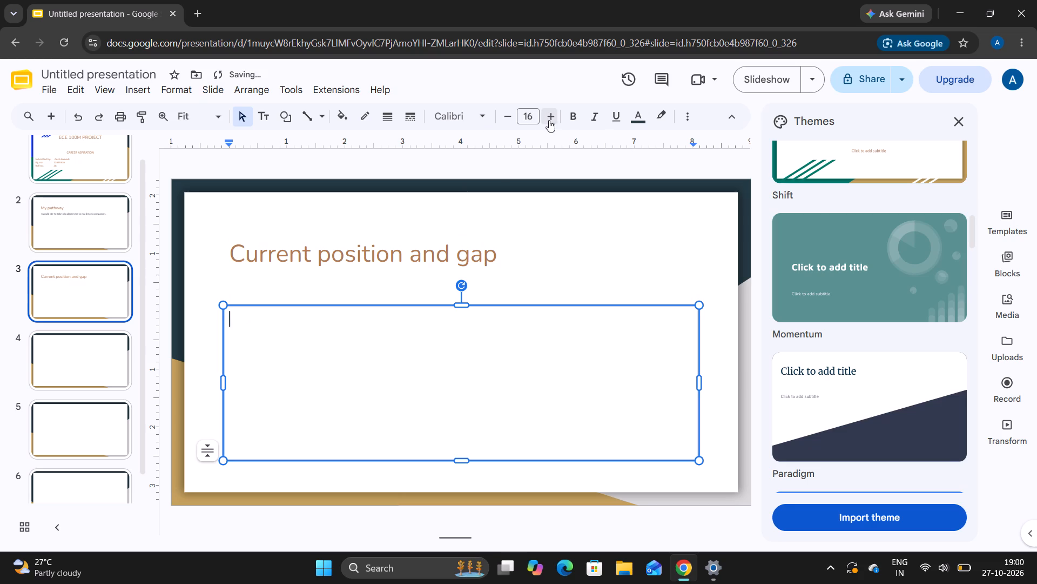
double_click(549, 120)
left_click(94, 217)
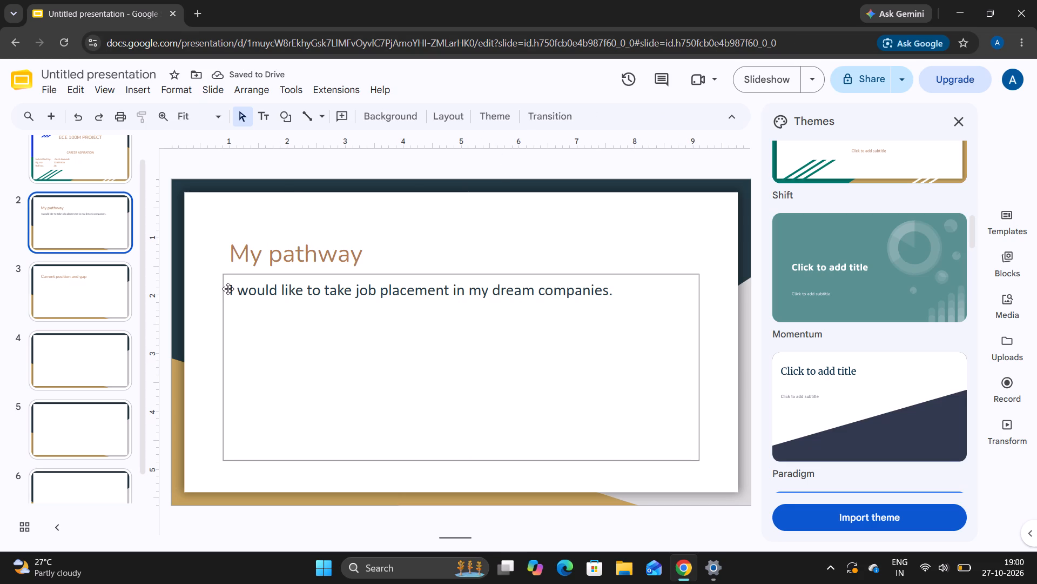
left_click_drag(230, 289, 341, 284)
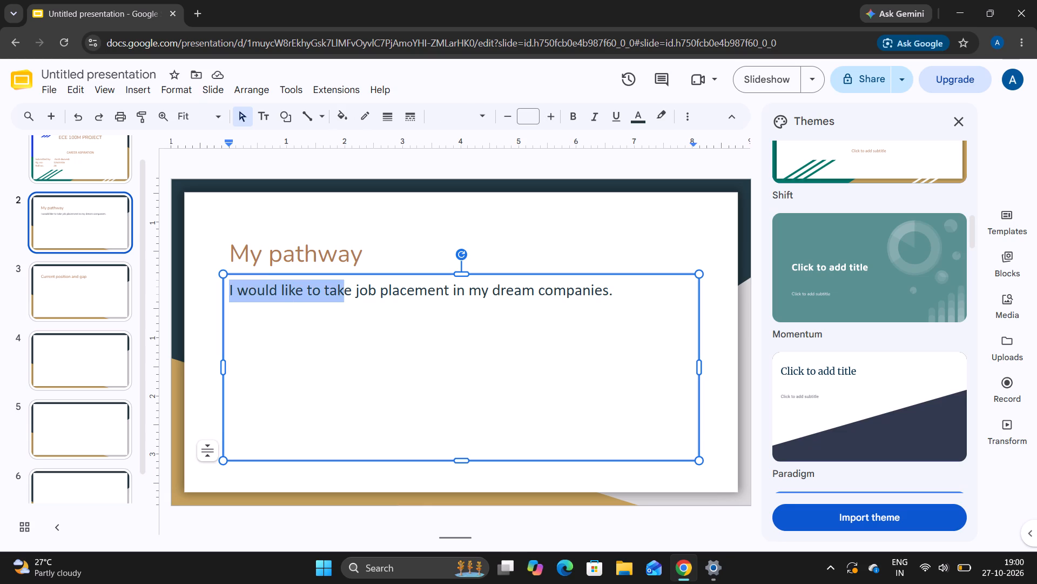
left_click_drag(341, 284, 341, 284)
left_click(403, 213)
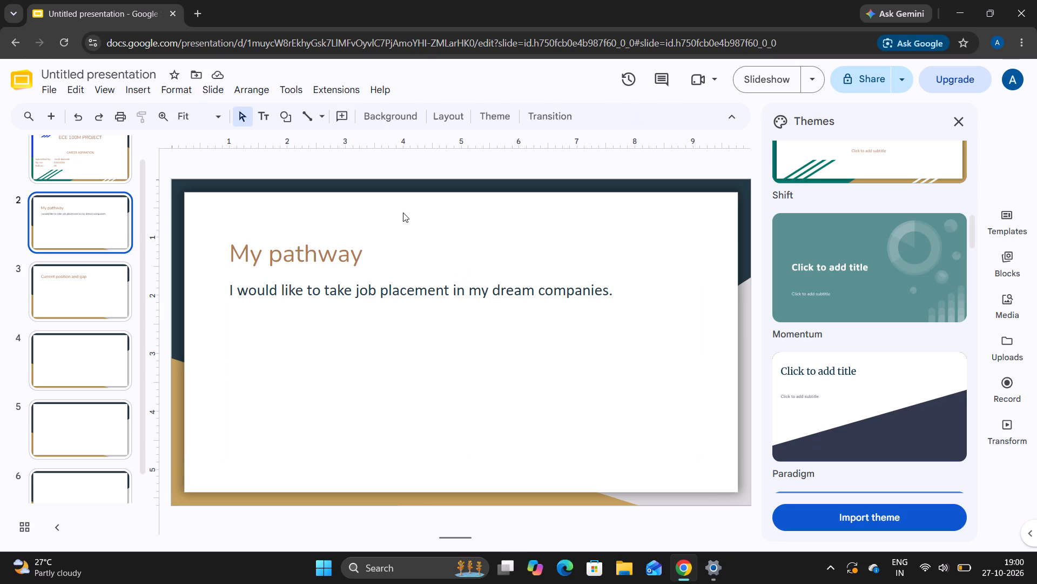
left_click(101, 281)
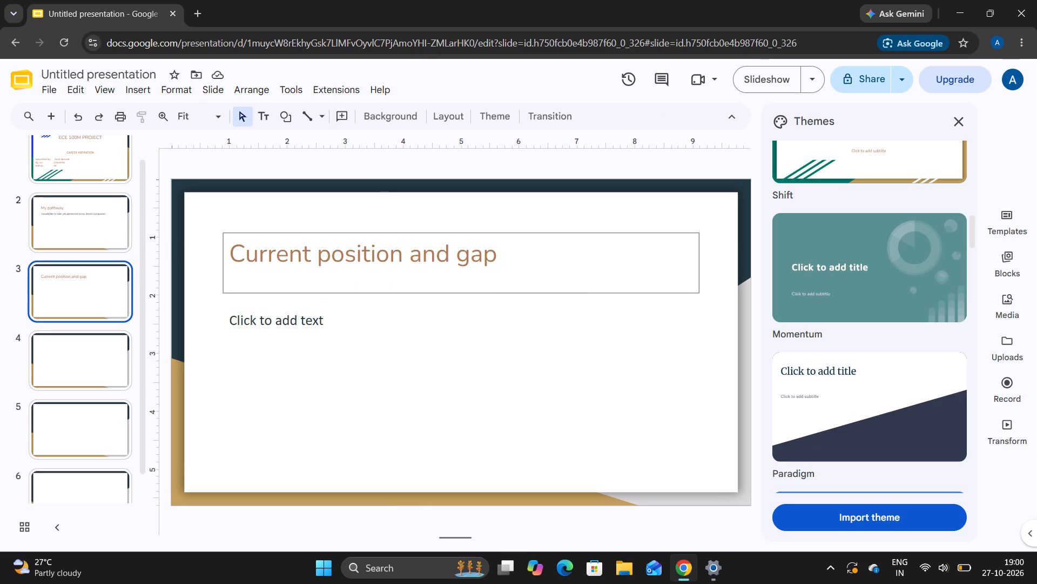
left_click(257, 342)
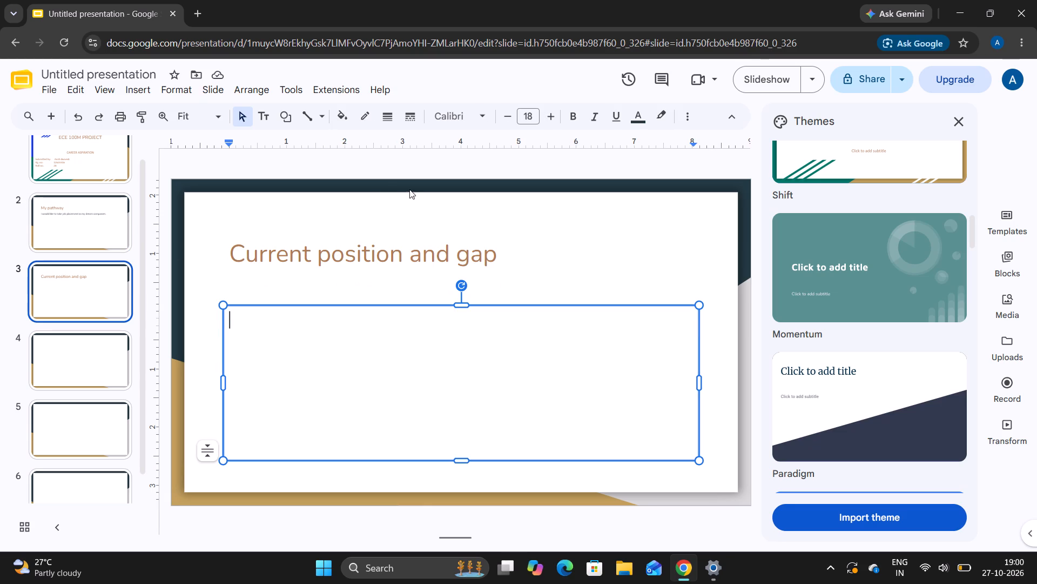
double_click(551, 118)
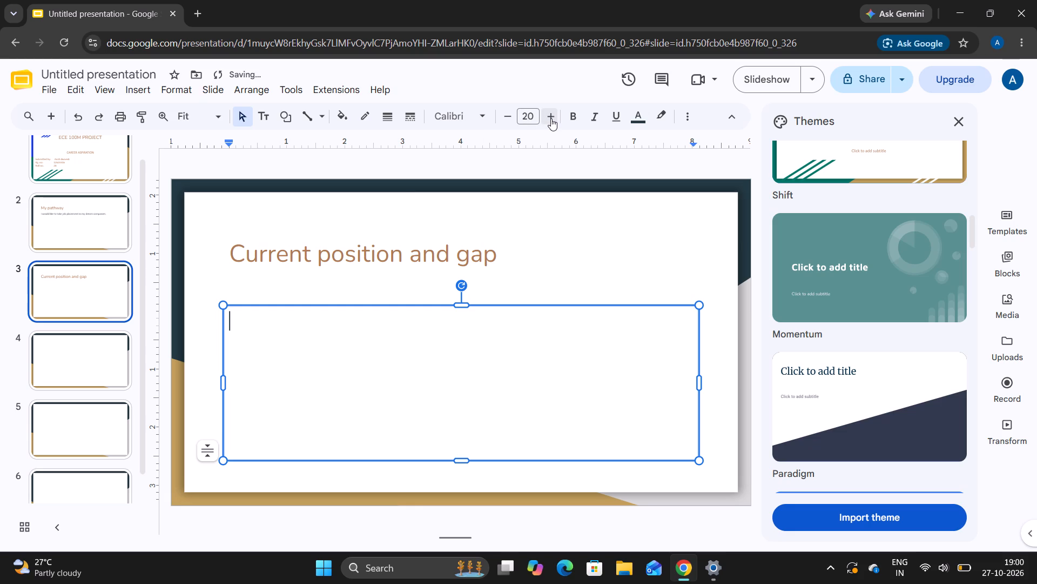
left_click(551, 118)
left_click(510, 119)
Begin the body text of the Current position and gap slide with "Currently i am a".
type("currentl")
type("y")
key("space")
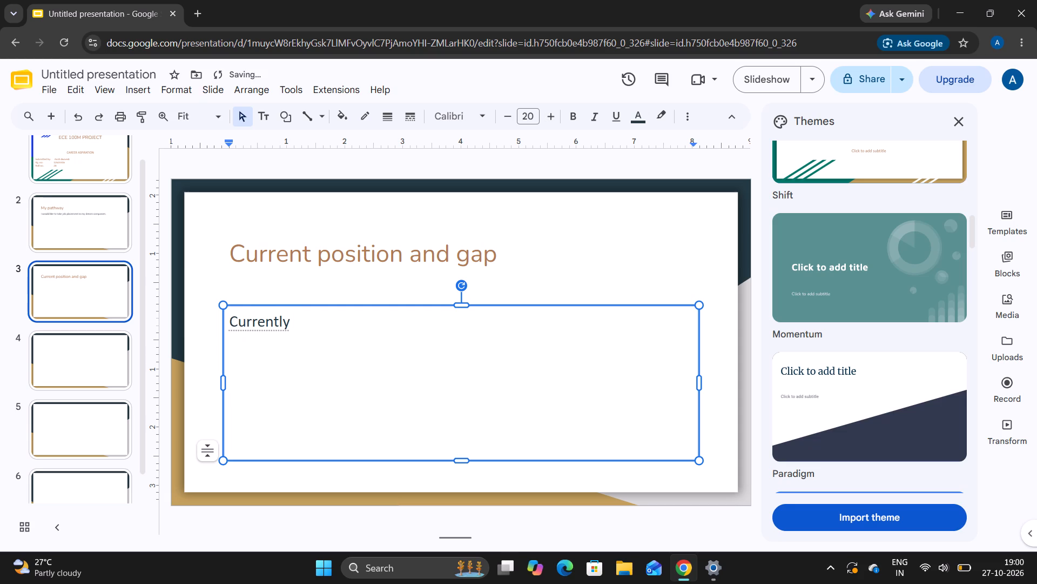
type("i am a")
key("space")
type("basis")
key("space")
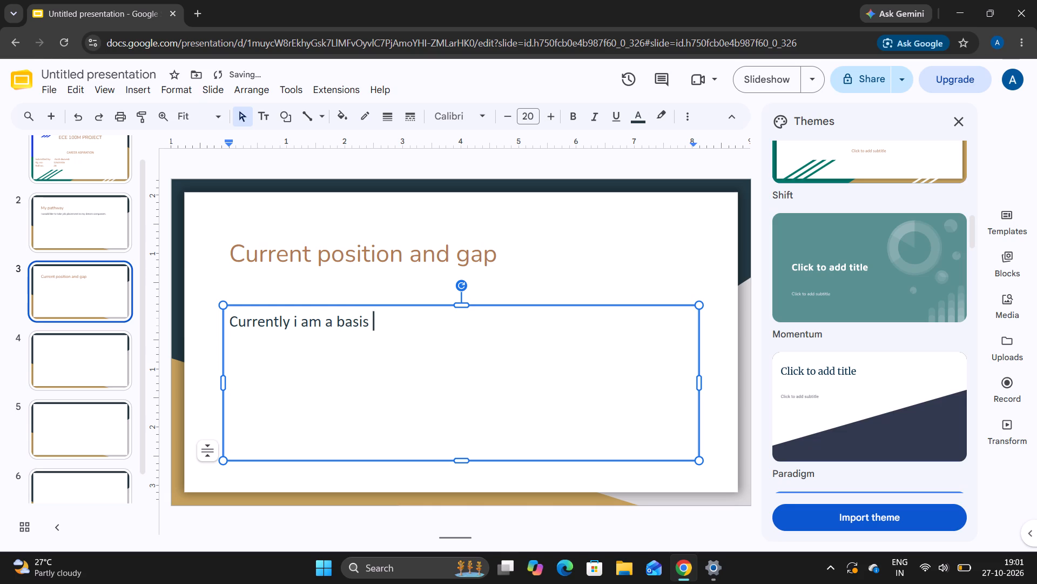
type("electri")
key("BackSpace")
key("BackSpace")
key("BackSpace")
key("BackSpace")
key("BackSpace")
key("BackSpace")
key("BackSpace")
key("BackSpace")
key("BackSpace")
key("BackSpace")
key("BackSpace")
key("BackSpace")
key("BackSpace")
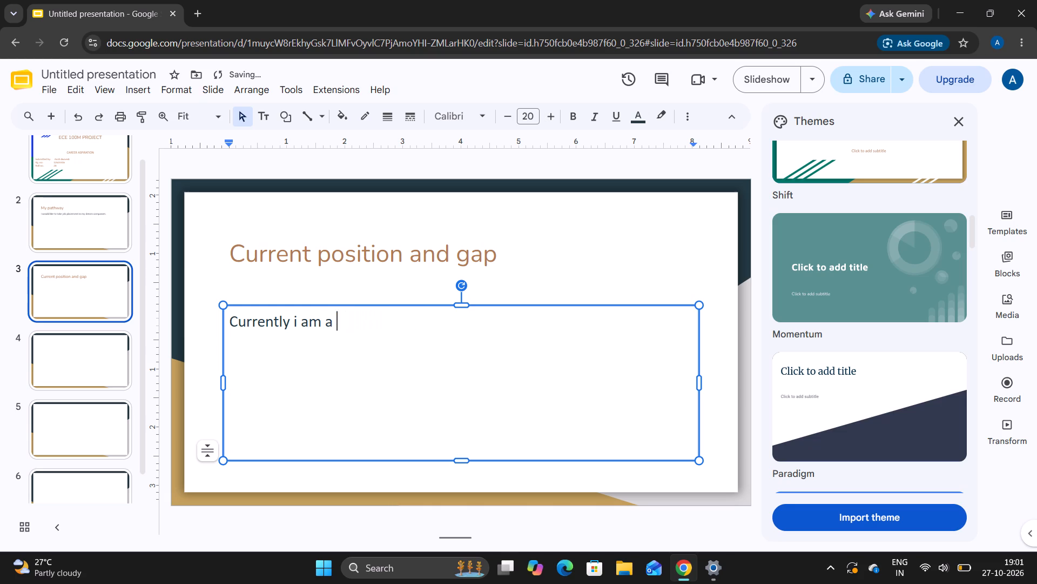
Continue the body sentence with "first year student in btech electro".
type("first")
key("space")
key("y")
type("ear student in a")
key("space")
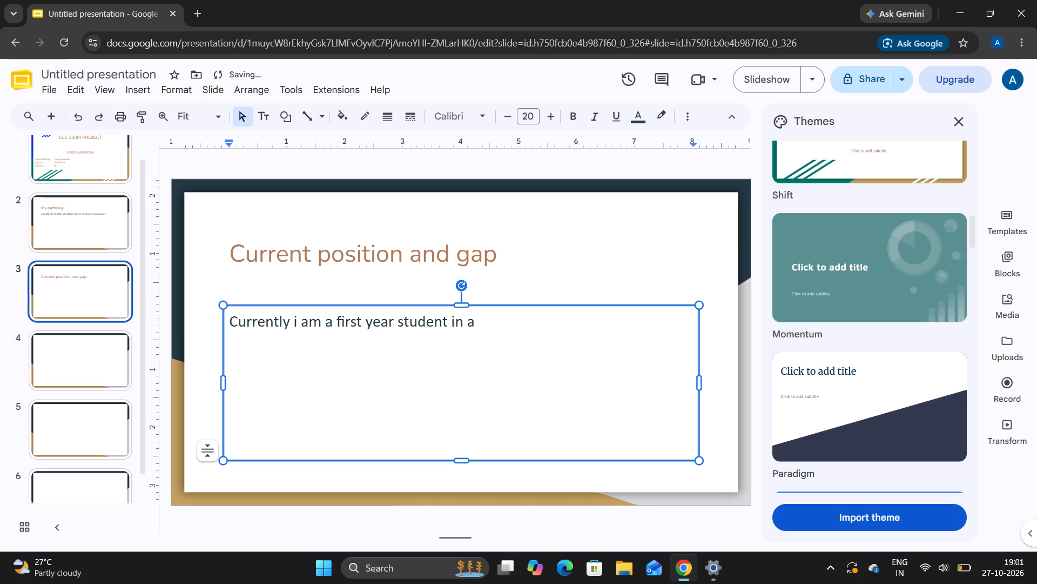
key("BackSpace")
key("BackSpace")
key("b")
type("tech")
key("space")
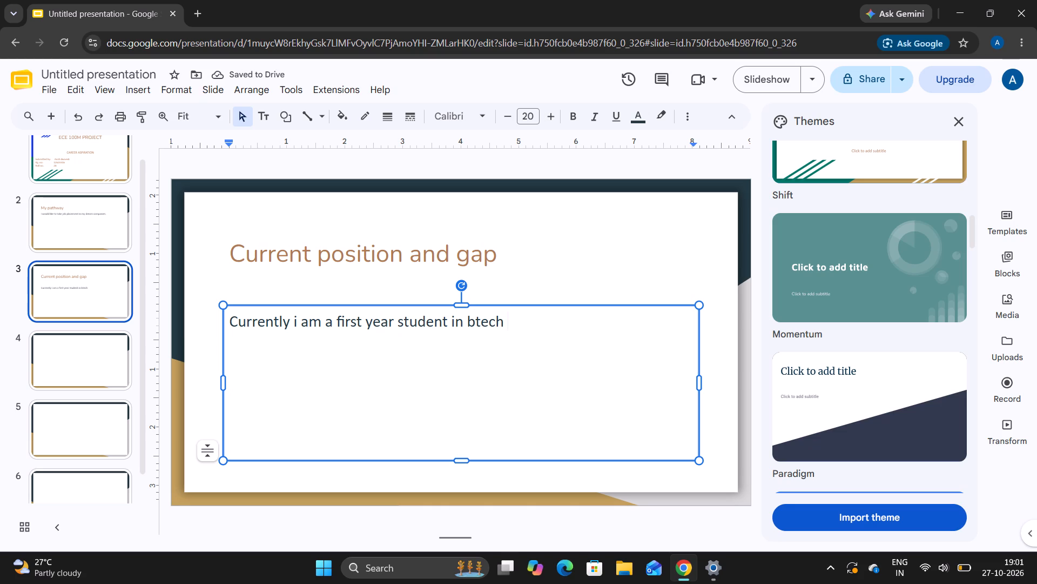
type("electro")
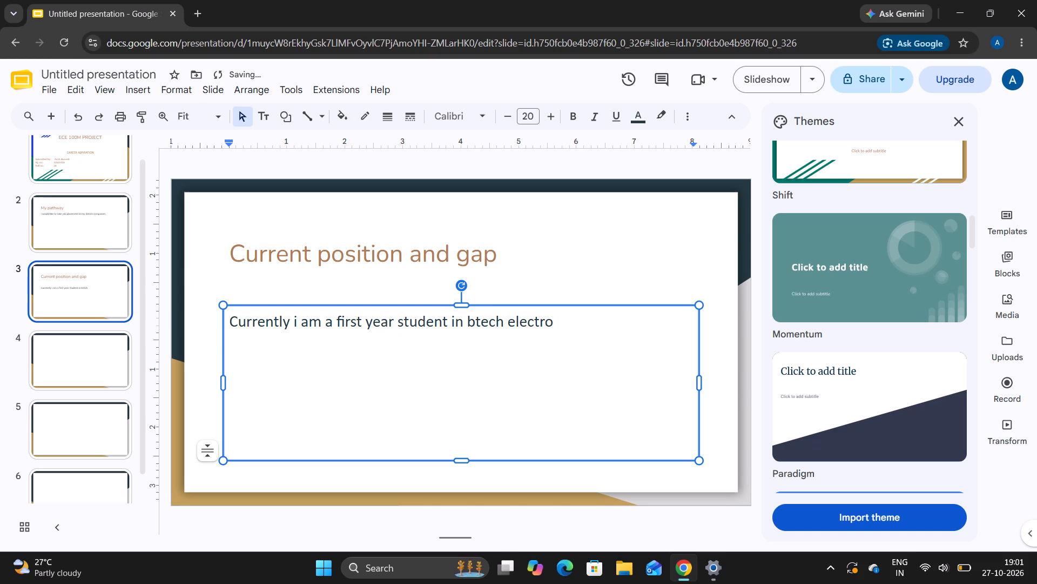
Correct "btech" to "b.tech" in the body sentence of the Current position and gap slide.
left_click(475, 321)
key("period")
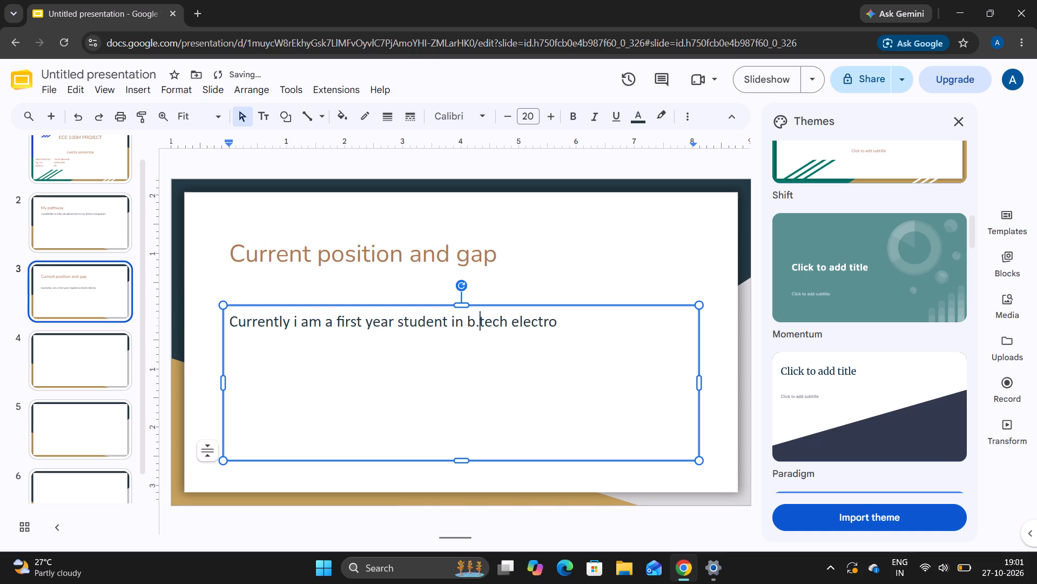
Continue the body sentence from "electro" so that it ends with "electronics and electrical engineering".
key("Right")
key("Right")
key("Right")
key("Right")
key("Right")
key("Right")
key("Right")
key("Right")
key("Right")
key("Right")
key("Right")
key("Right")
type("nics and elect")
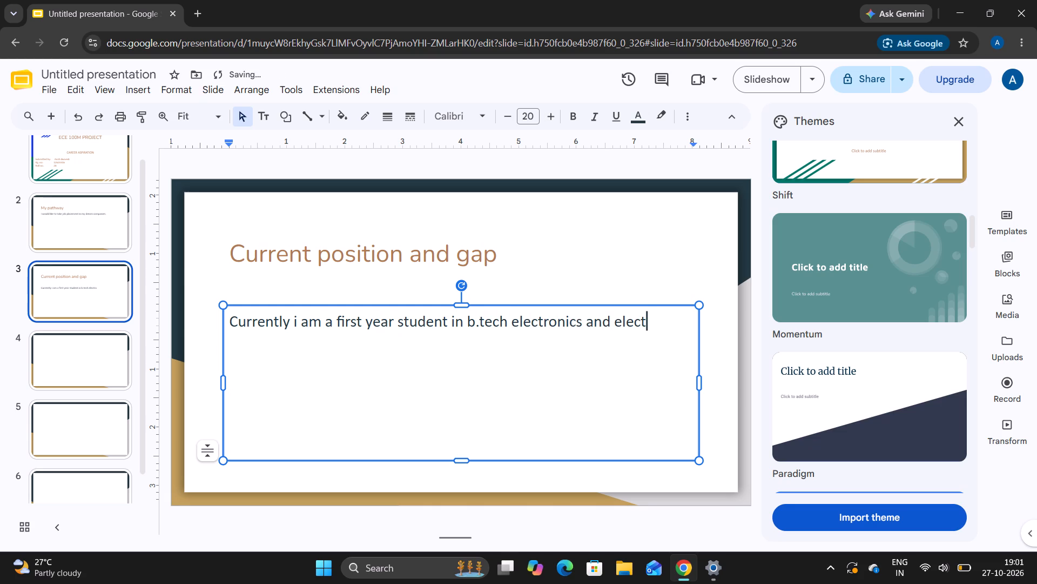
type("rical")
key("space")
type("eng")
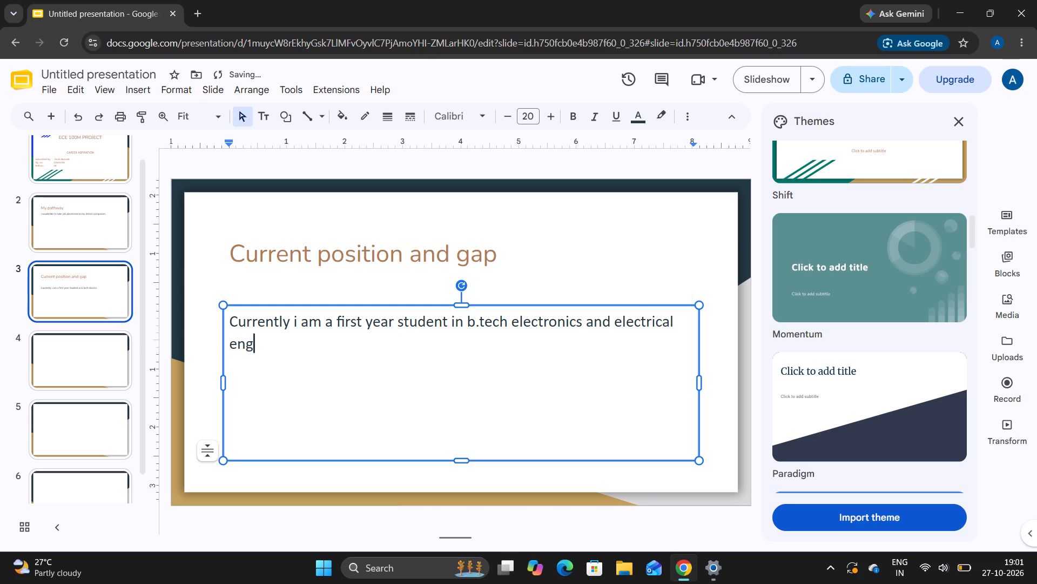
type("inee")
type("ring")
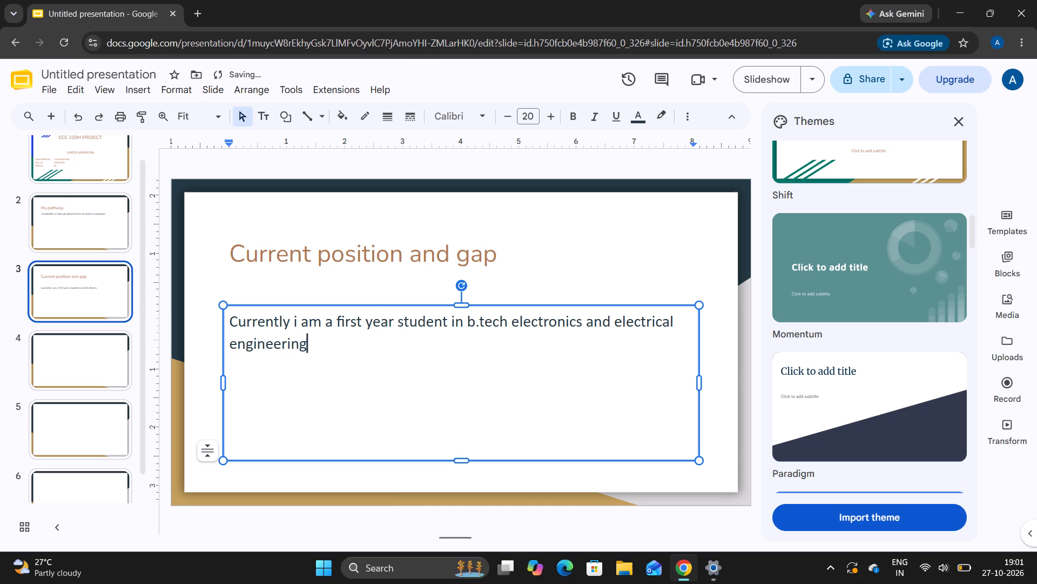
Finish the body sentence with the abbreviation "(EEE)." directly after "engineering" and start a new paragraph below it.
key("shift+parenleft")
type("EEE")
key("shift+parenright")
key("period")
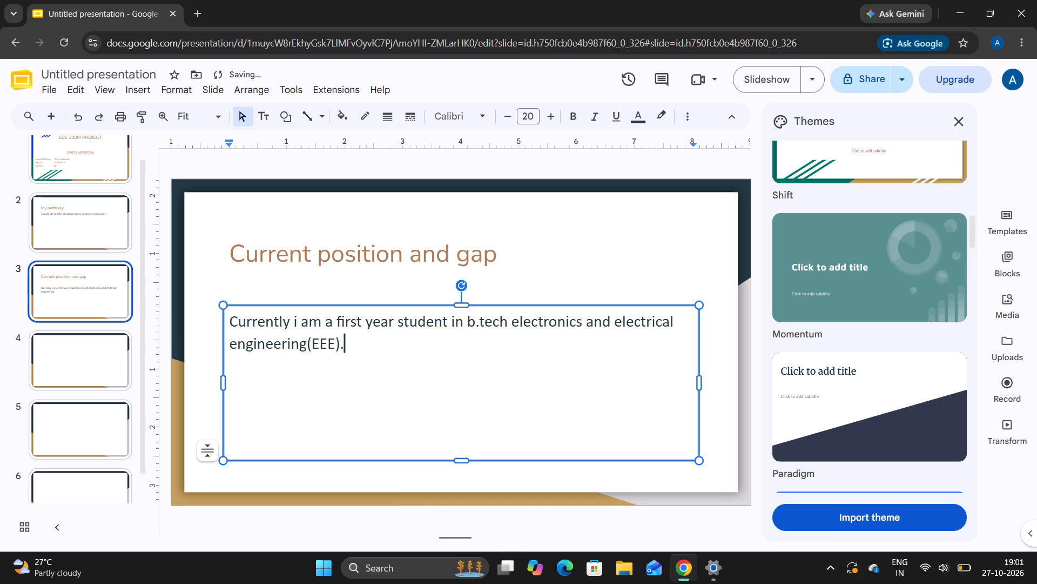
key("Return")
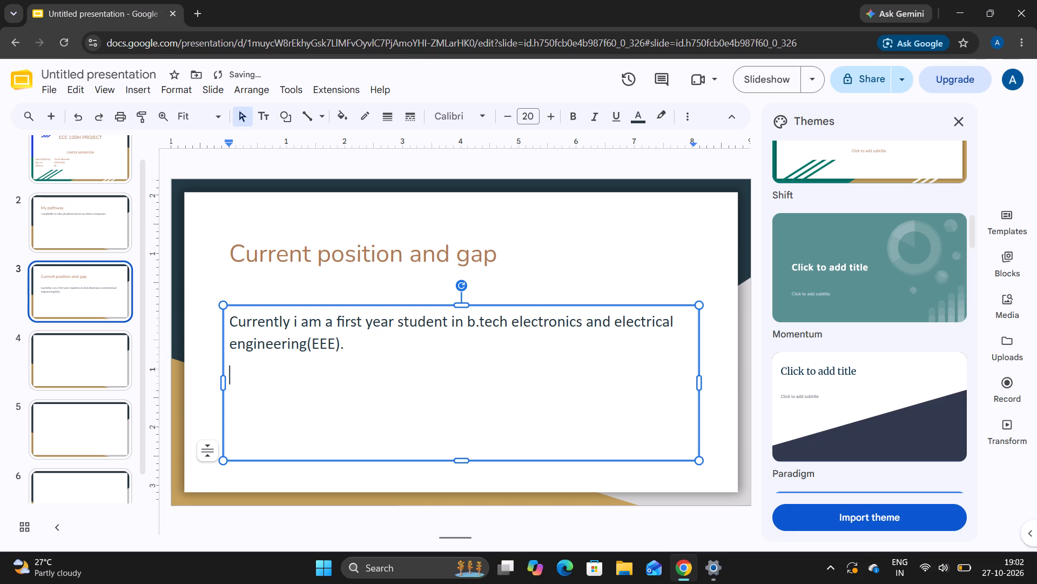
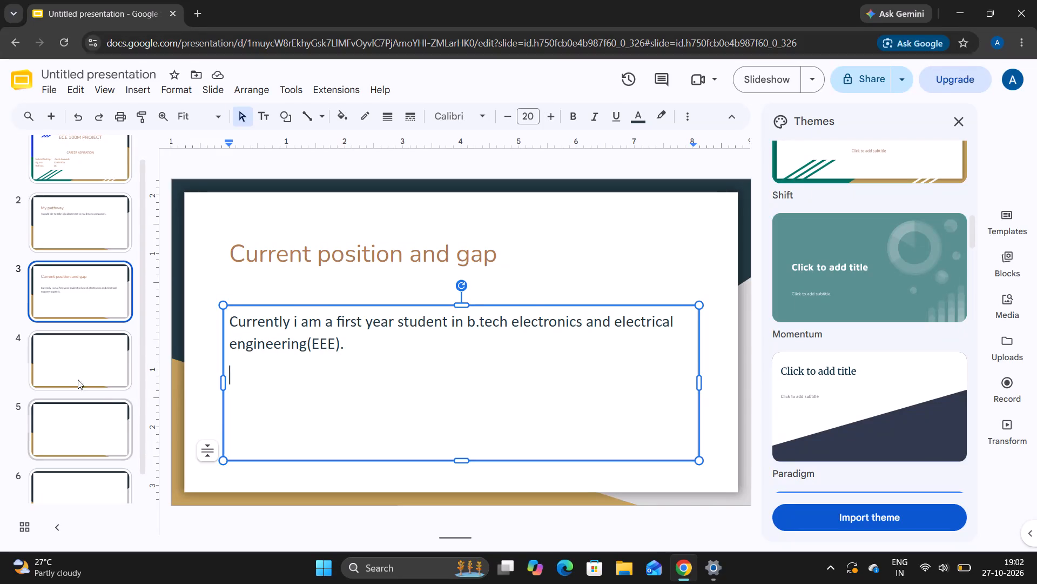
Enter "Semester wise action plan" as the title of slide 4.
left_click(66, 373)
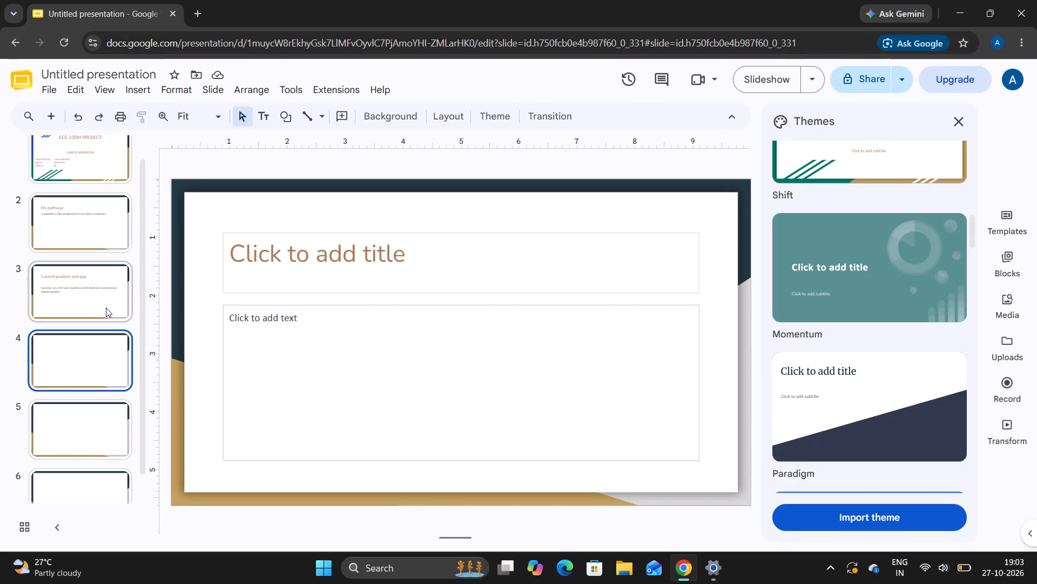
left_click(106, 308)
left_click(106, 351)
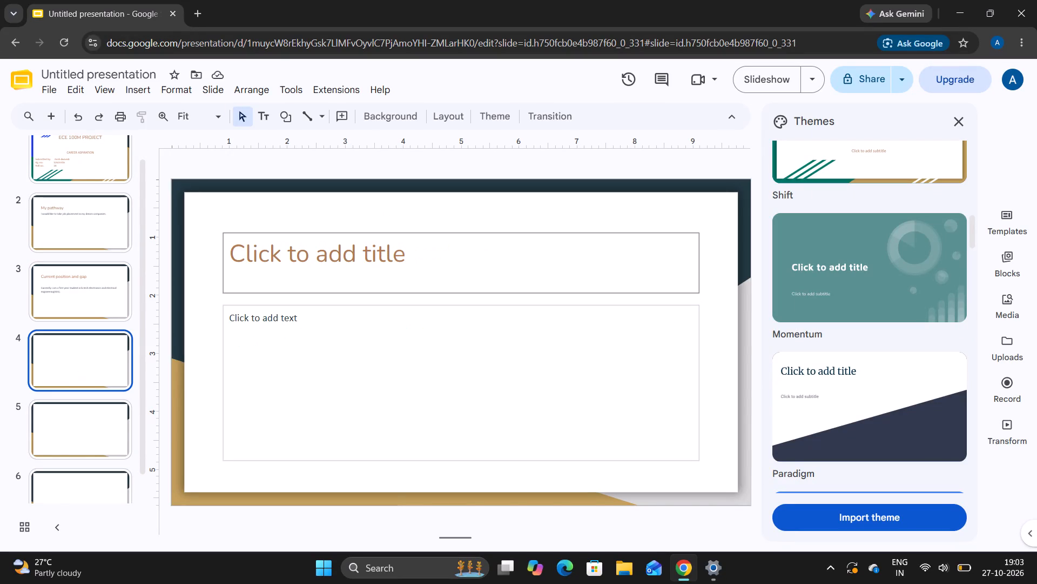
left_click(335, 250)
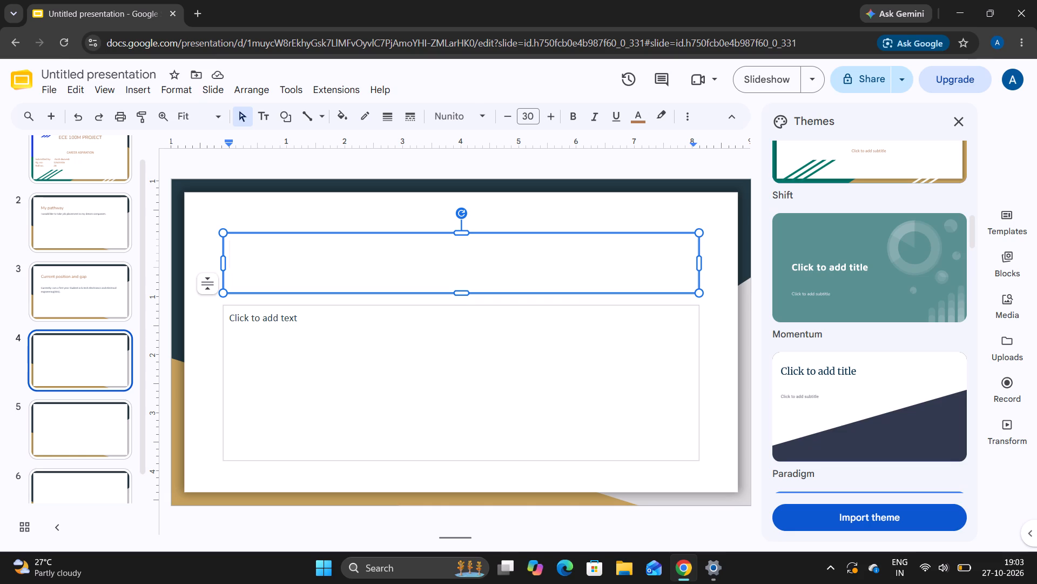
key("s")
key("e")
type("mester wise")
key("space")
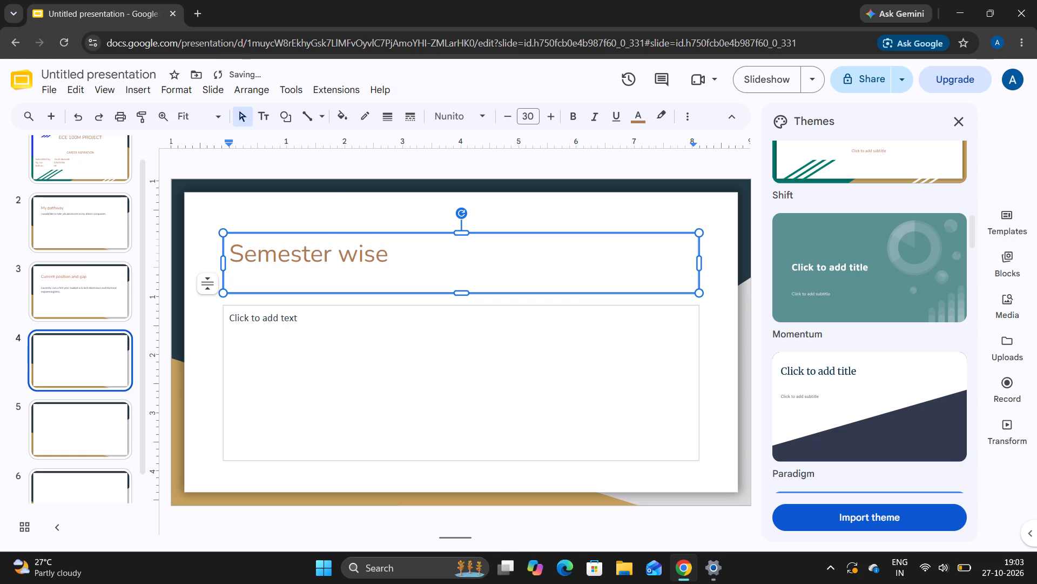
type("action")
key("space")
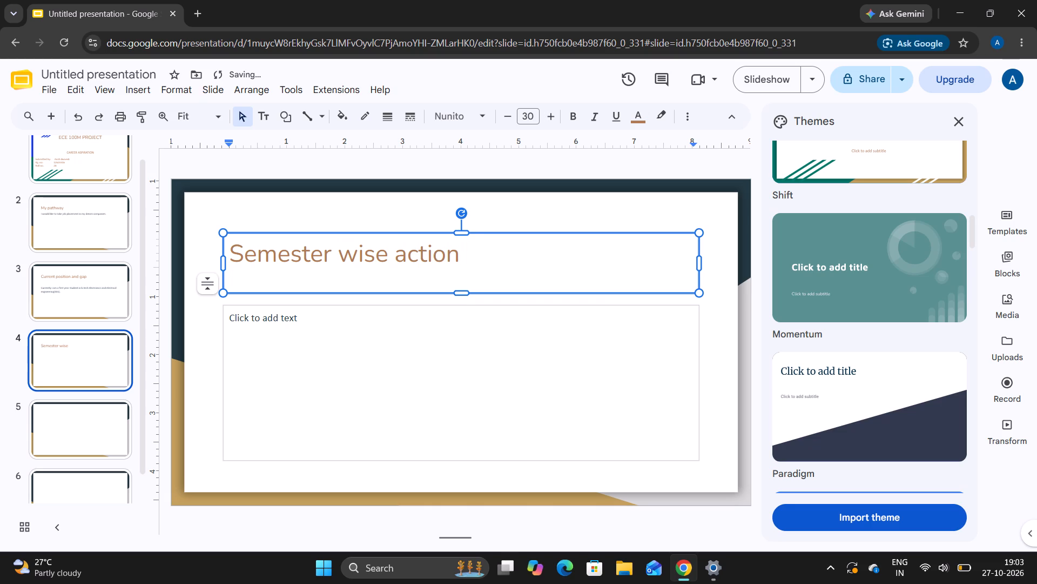
type("plan")
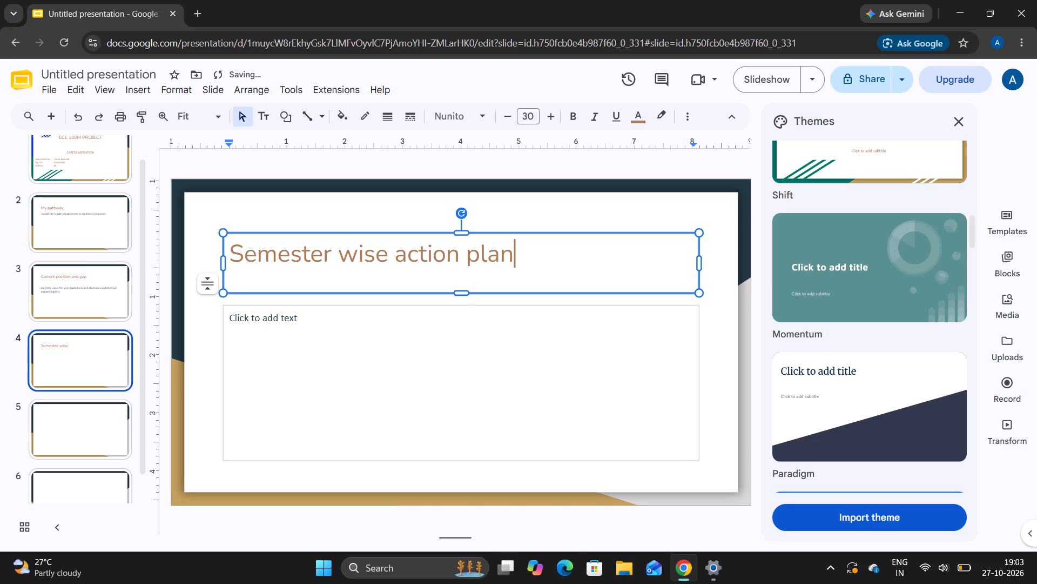
key("Return")
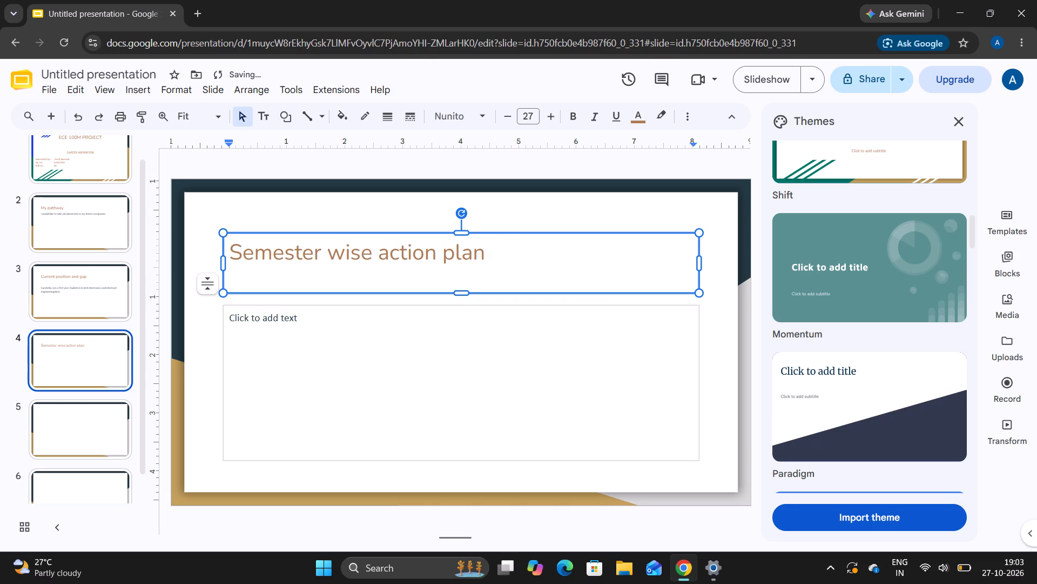
key("BackSpace")
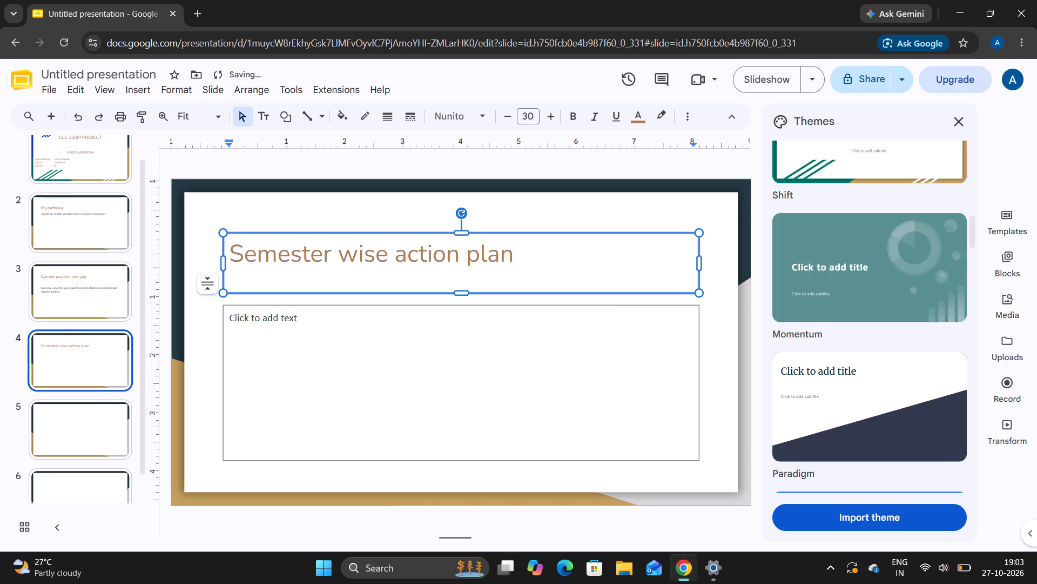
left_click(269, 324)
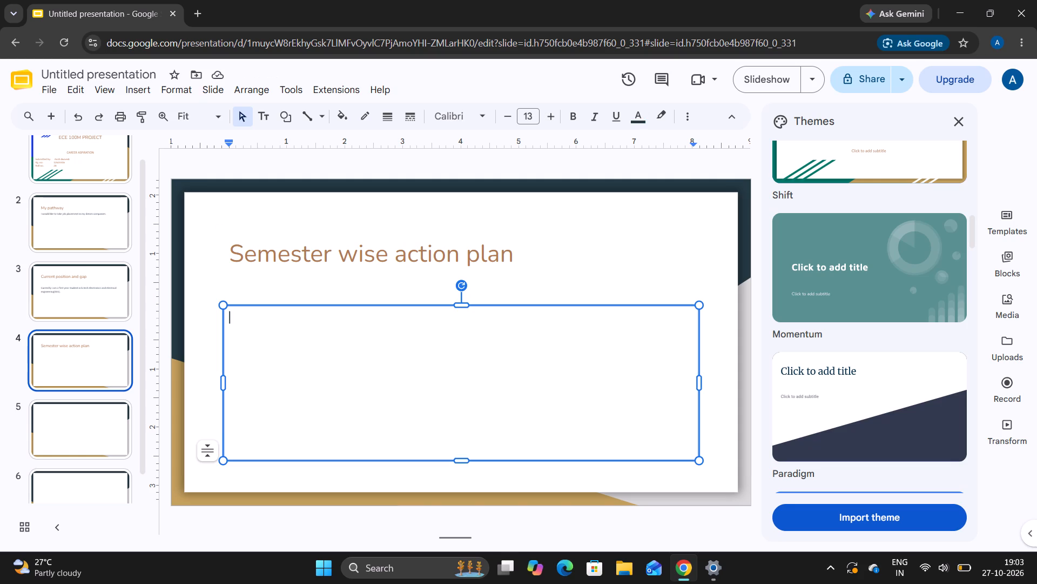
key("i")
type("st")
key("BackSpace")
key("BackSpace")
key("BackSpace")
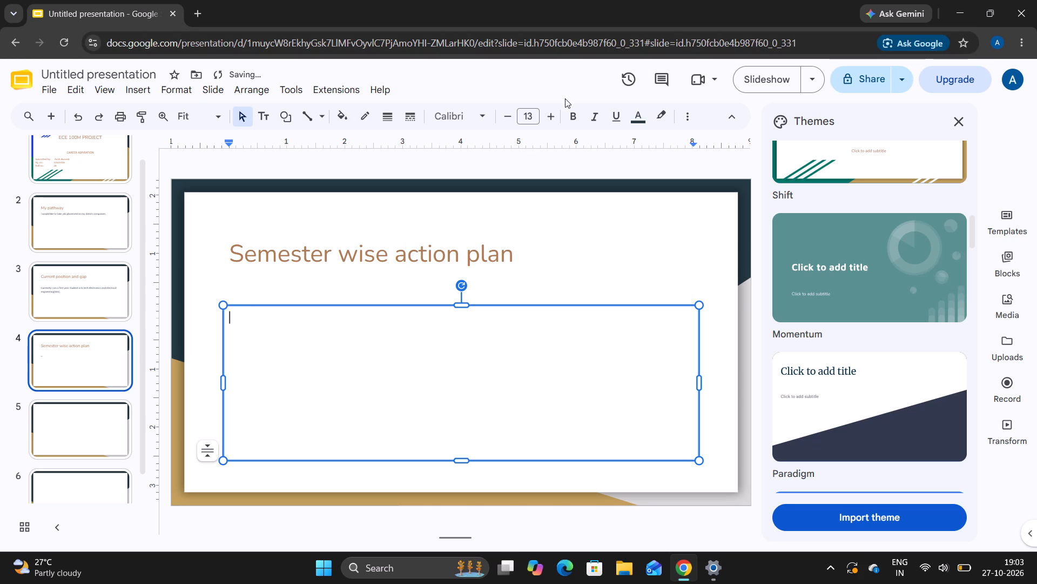
Set the font size in the empty body placeholder of the Semester wise action plan slide to 20.
left_click(532, 115)
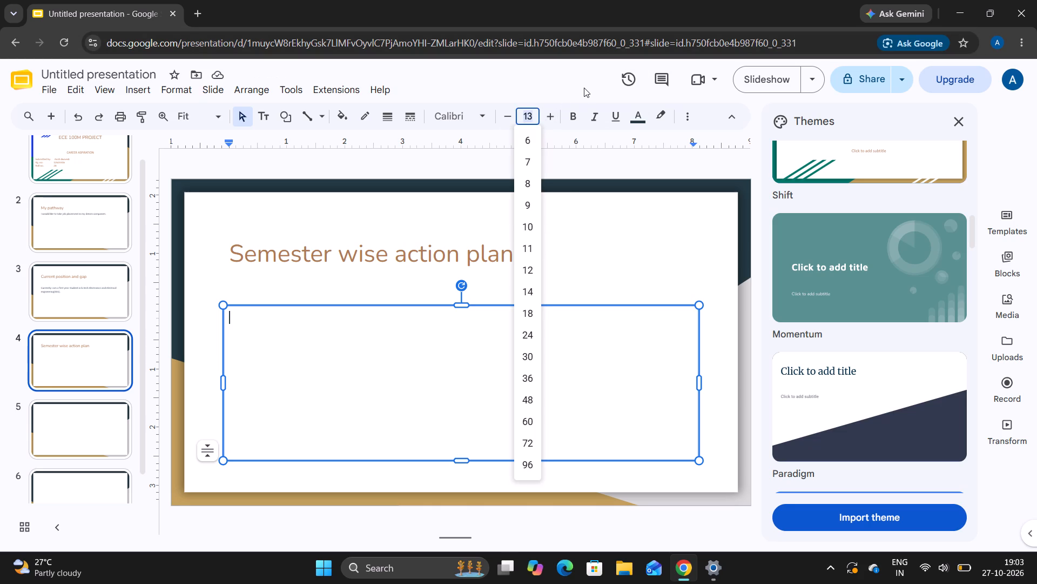
key("BackSpace")
type("20")
key("Return")
Enter "Ist sem:" as the first line of the body text on the Semester wise action plan slide.
key("i")
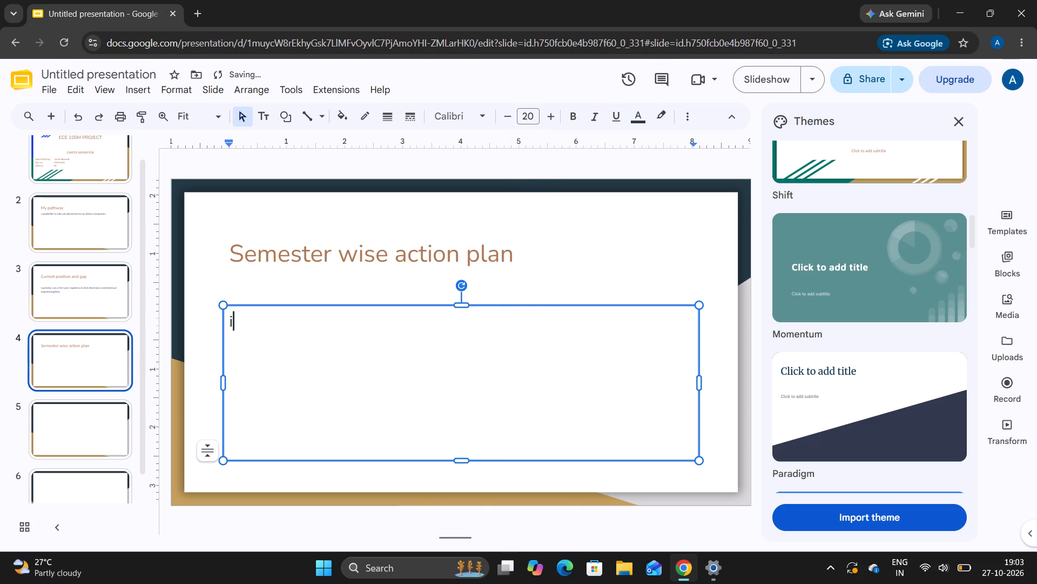
type("st")
key("space")
type("se")
key("m")
type(":")
key("space")
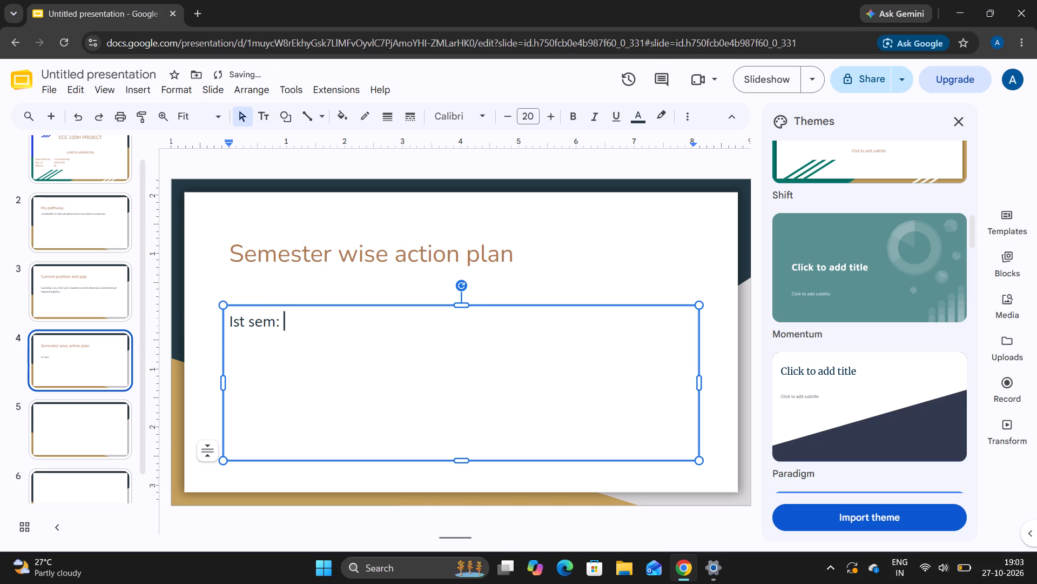
Add the line "IInd semester" below the first one, leaving an empty paragraph between them.
key("Return")
key("Return")
type("II")
type("nd semest")
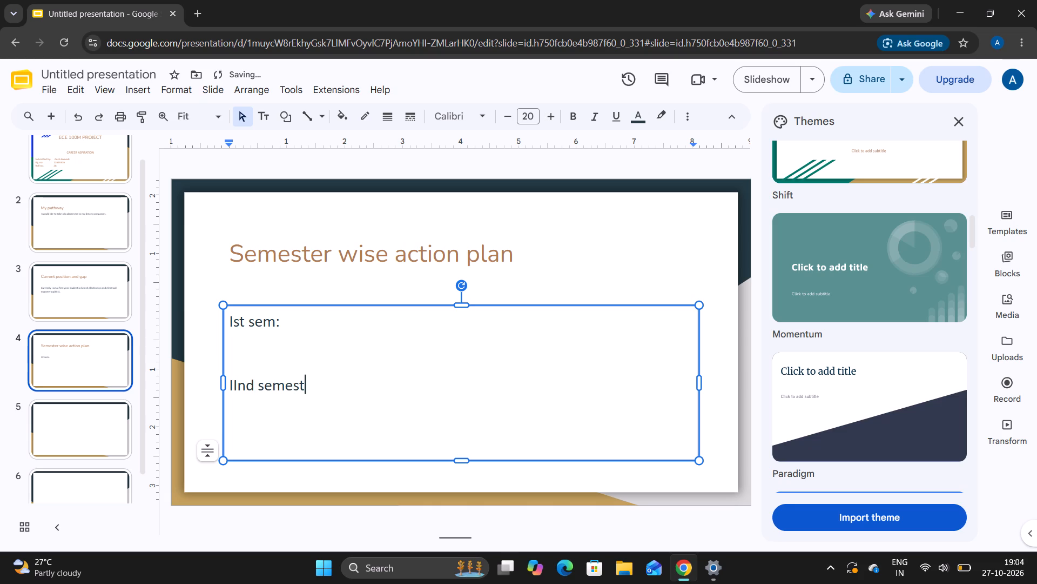
type("er")
Extend "sem" to "semester" before the colon in the first body line.
key("Up")
key("Up")
key("Left")
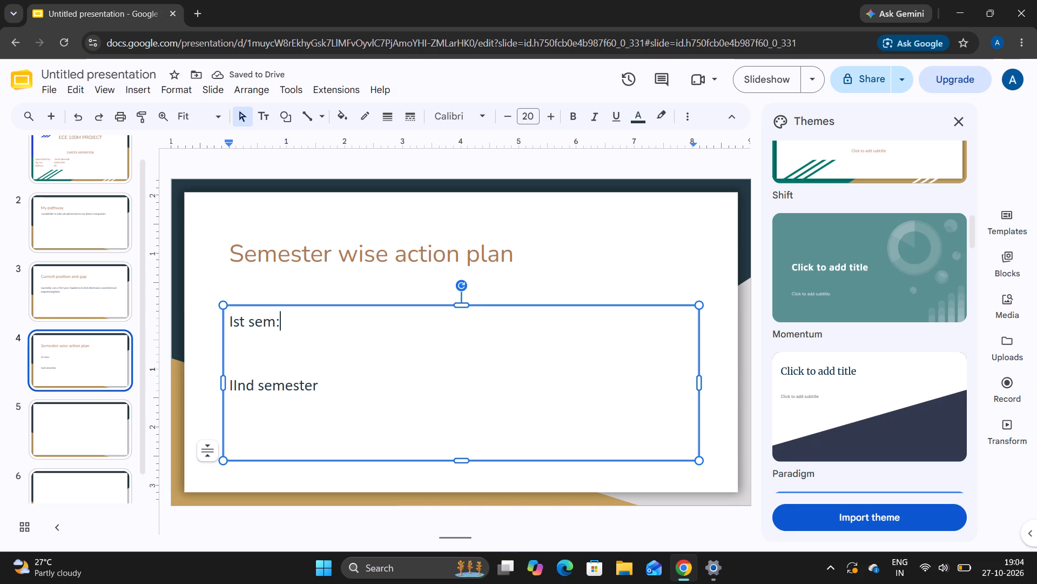
key("Left")
type("ester")
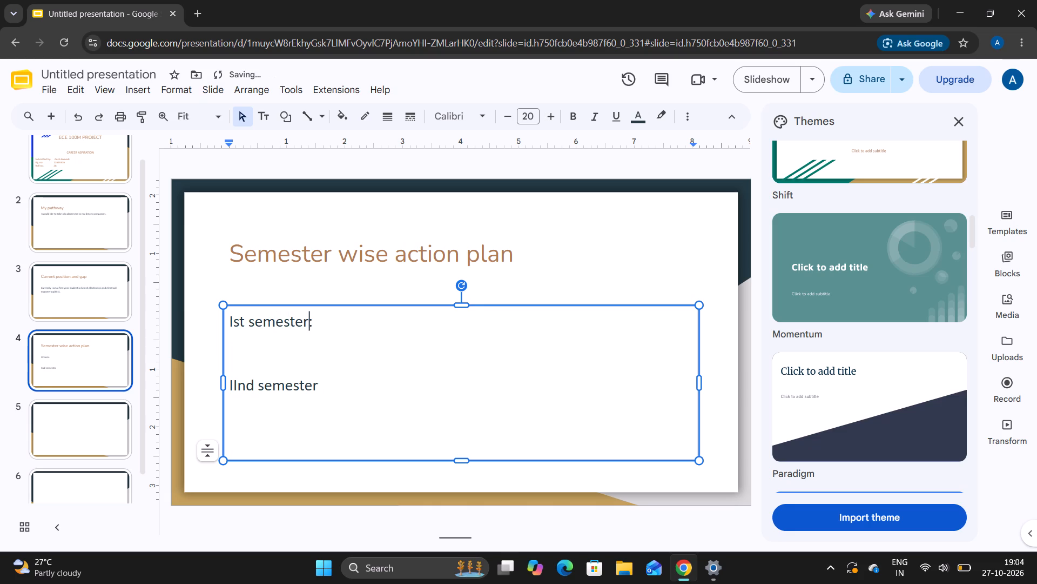
Add a colon at the end of the "IInd semester" line.
key("Down")
key("Down")
key("Right")
key("shift+colon")
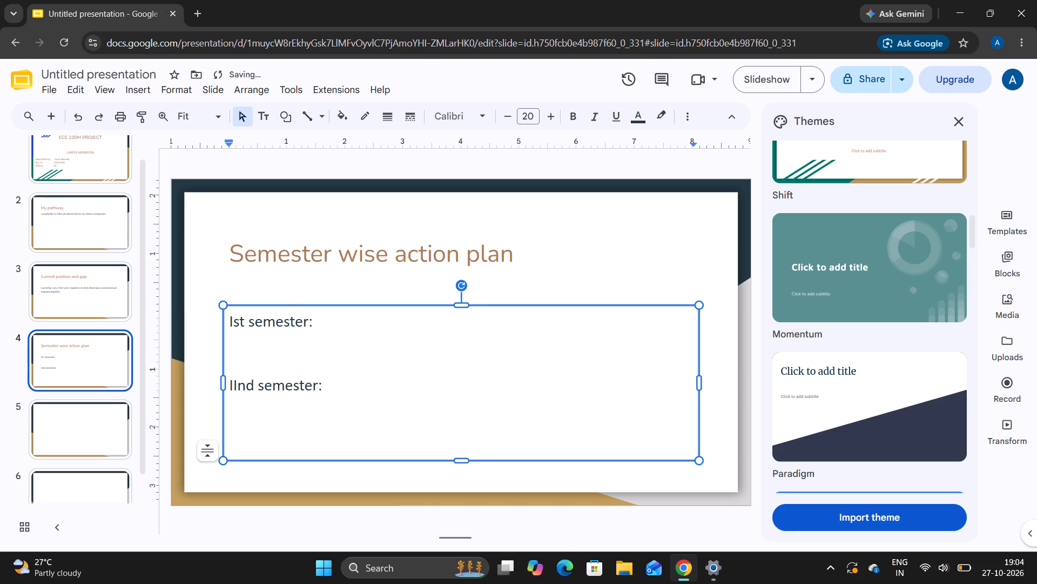
Add the line "IIIrd semester:" below the second one, leaving an empty paragraph between them.
key("Return")
key("Return")
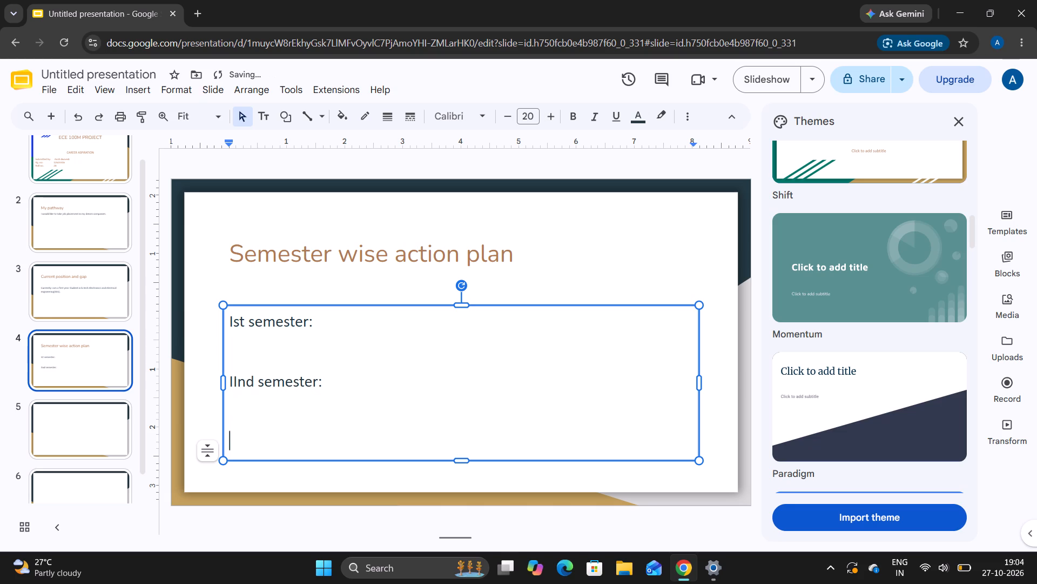
type("iii")
key("BackSpace")
key("BackSpace")
key("BackSpace")
type("III")
type("rd")
key("space")
type("se")
type("mester")
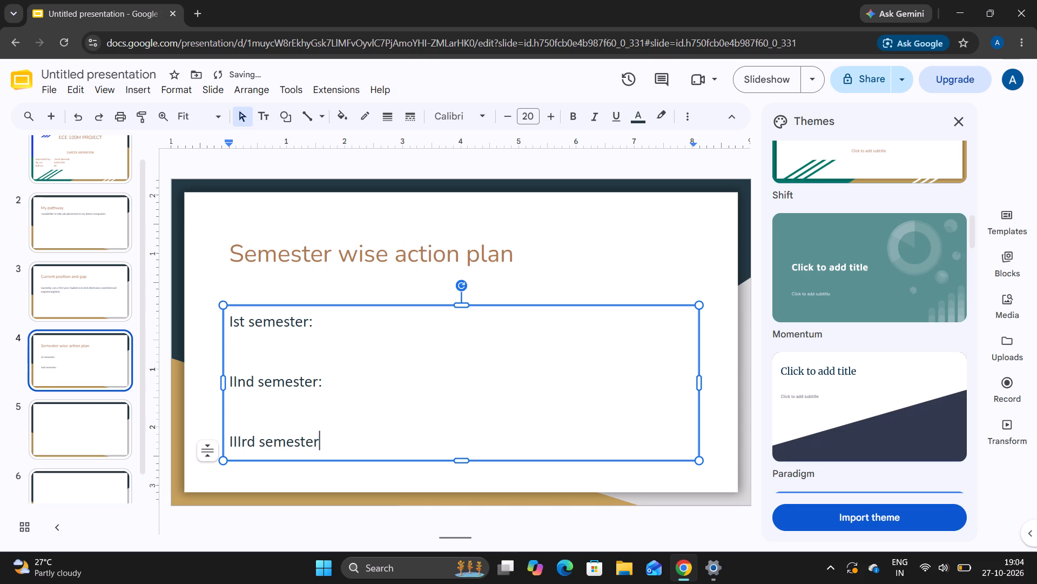
key("shift+colon")
Move the "Semester wise action plan" title box up and slightly left, leaving a small gap below the white area's top edge.
left_click_drag(404, 254, 406, 245)
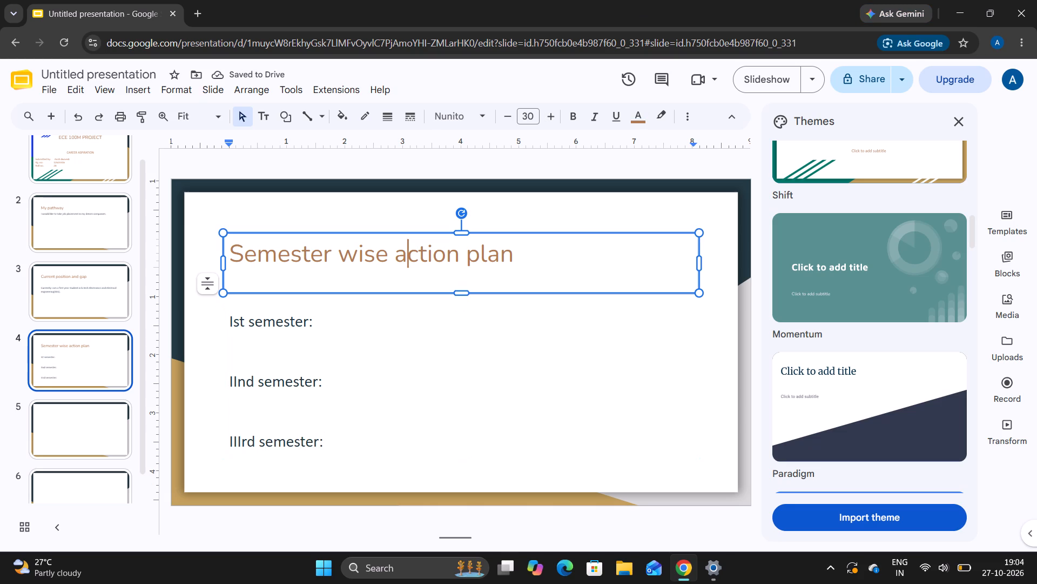
left_click_drag(406, 245, 408, 236)
left_click_drag(408, 236, 408, 233)
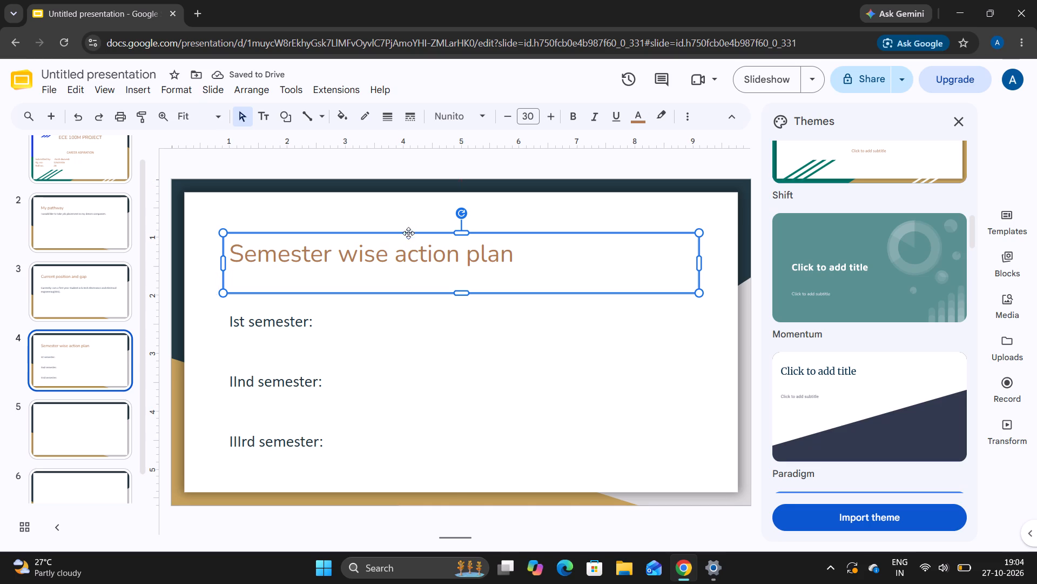
left_click_drag(408, 233, 399, 196)
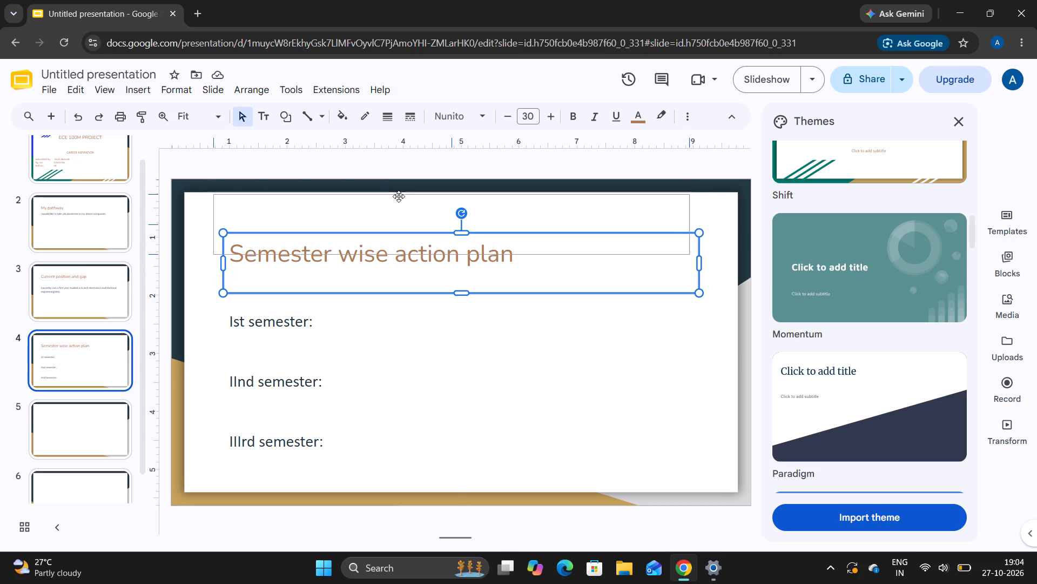
left_click_drag(399, 196, 400, 195)
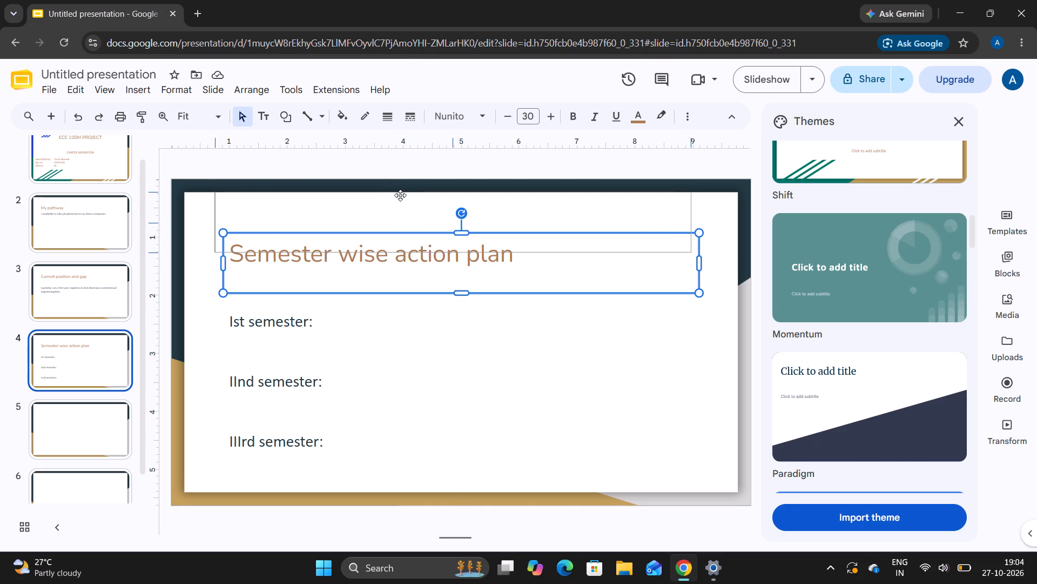
left_click_drag(400, 195, 400, 196)
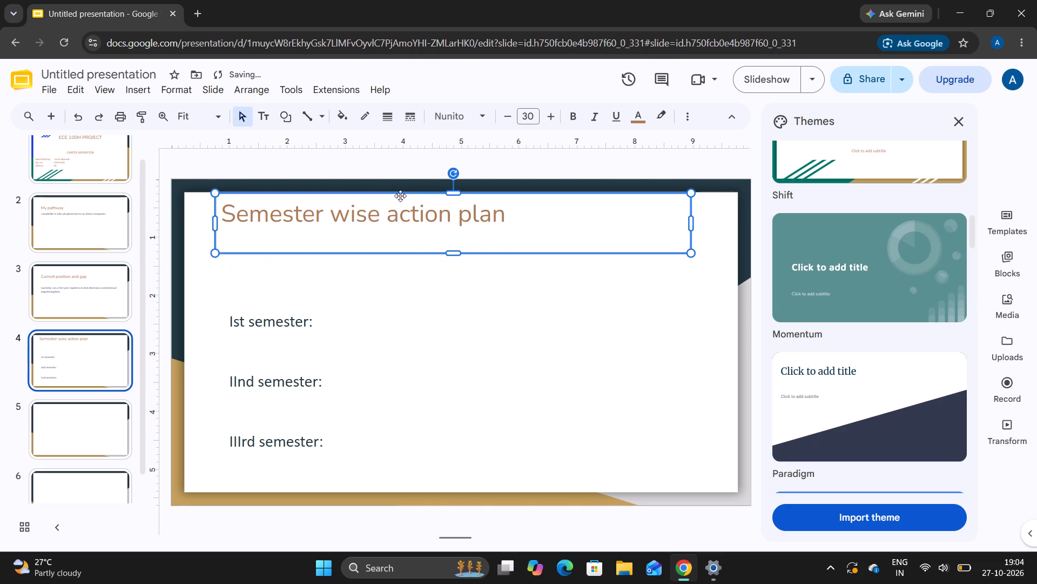
left_click(701, 299)
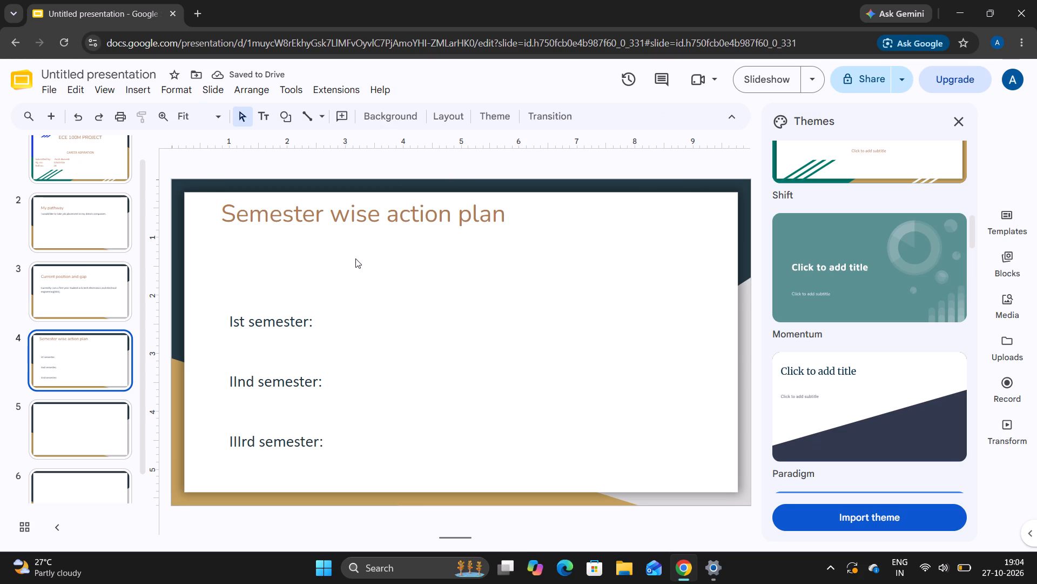
left_click_drag(366, 223, 349, 202)
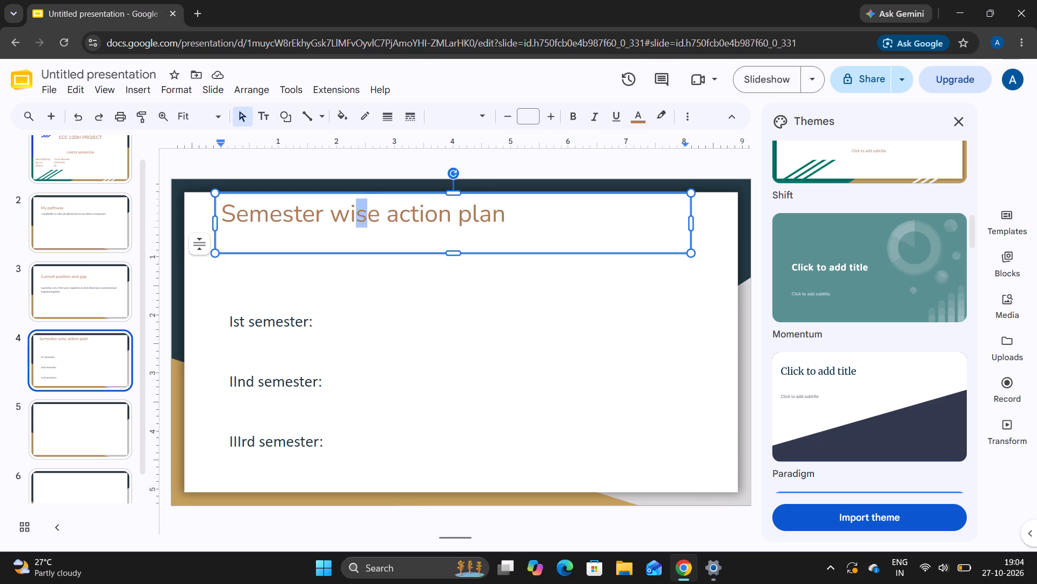
left_click_drag(349, 202, 364, 190)
left_click_drag(364, 190, 364, 206)
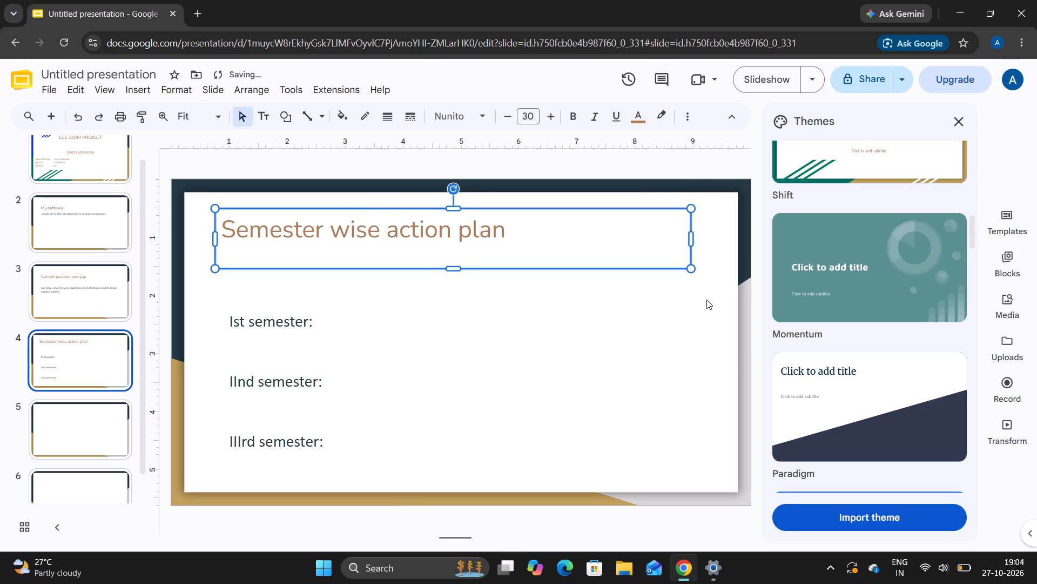
left_click_drag(706, 300, 740, 364)
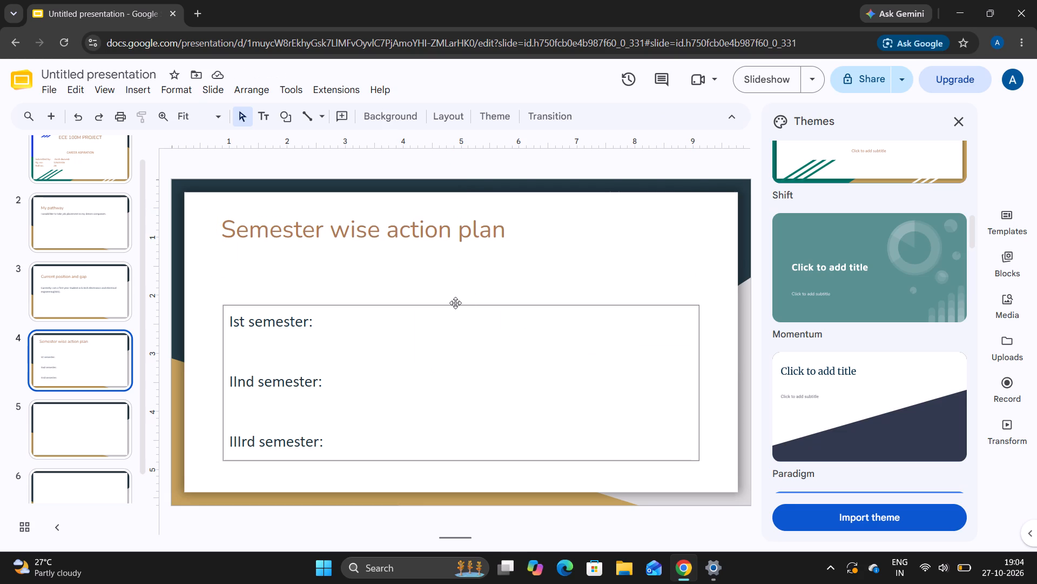
Move the body text box with the semester lines straight up, directly beneath the title text.
left_click_drag(455, 303, 458, 270)
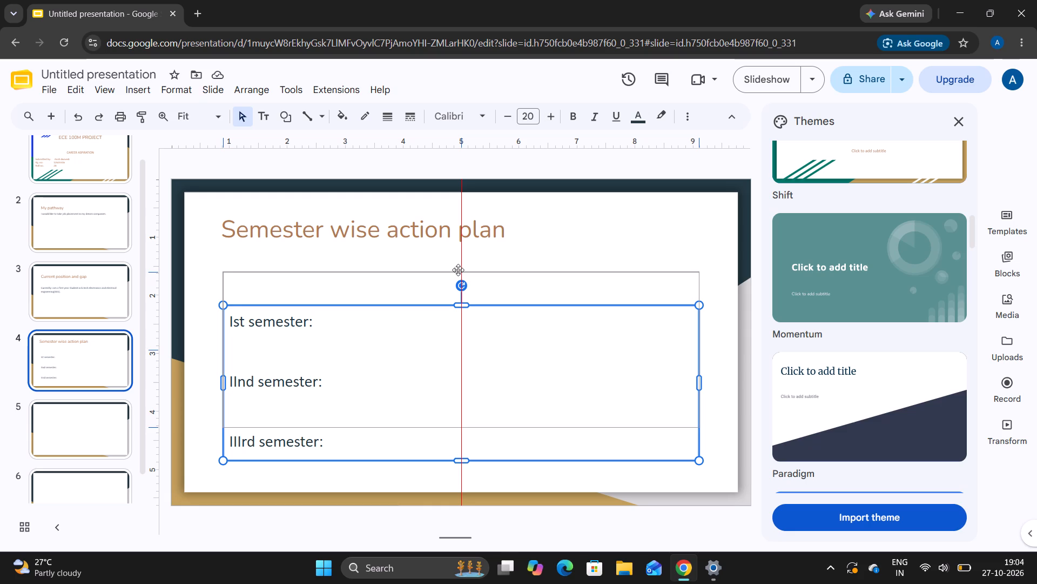
left_click_drag(458, 270, 454, 253)
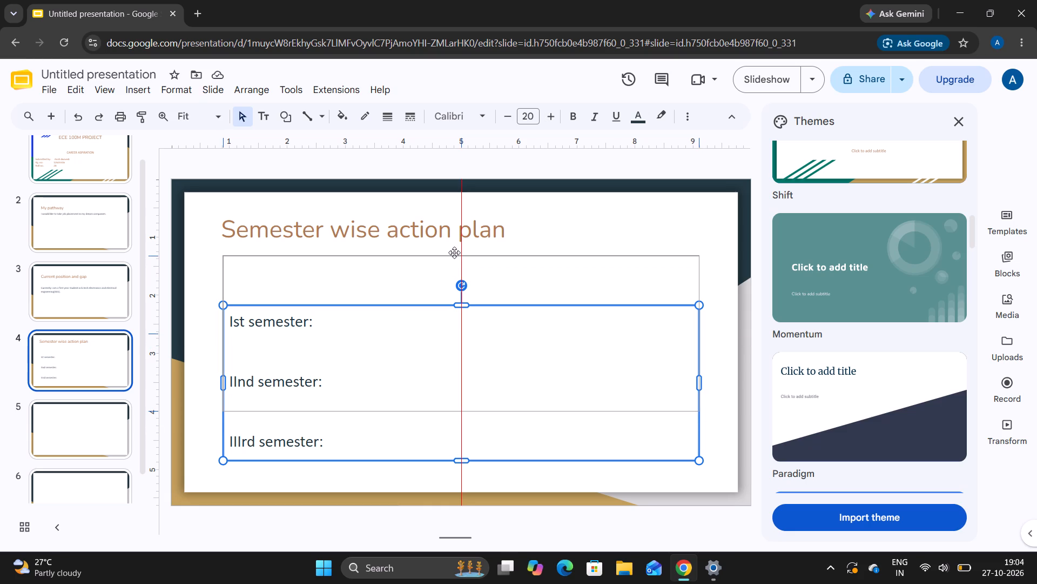
left_click_drag(454, 253, 454, 250)
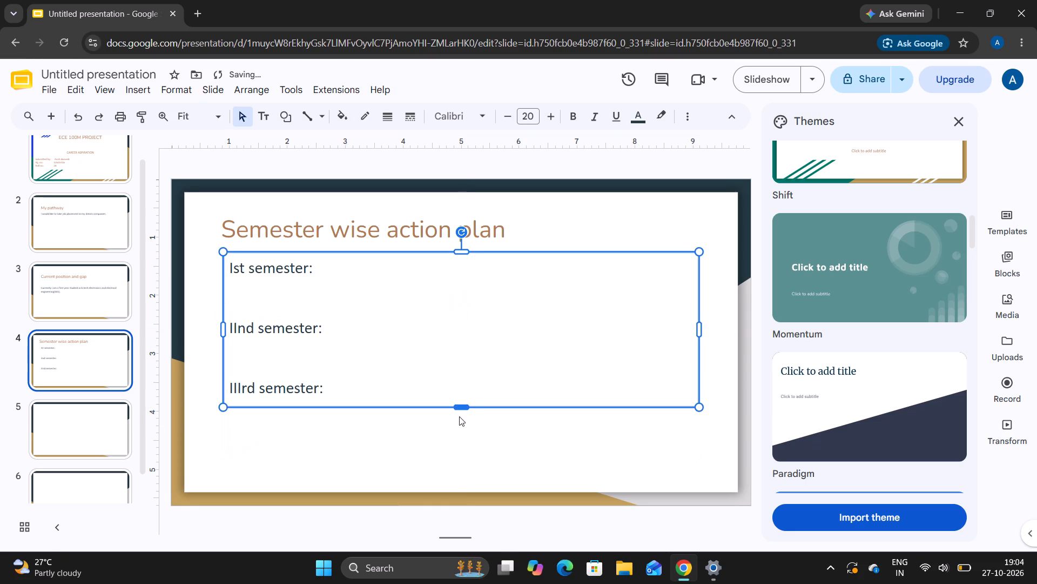
Extend the body text box downward until its lower edge sits just above the bottom of the white area.
left_click_drag(459, 406, 462, 462)
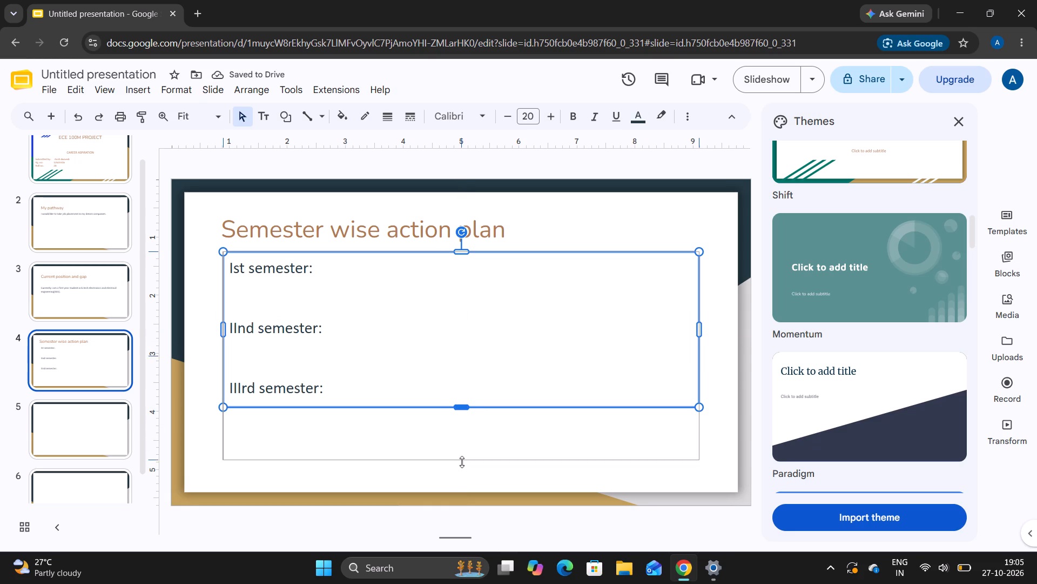
left_click_drag(462, 462, 461, 481)
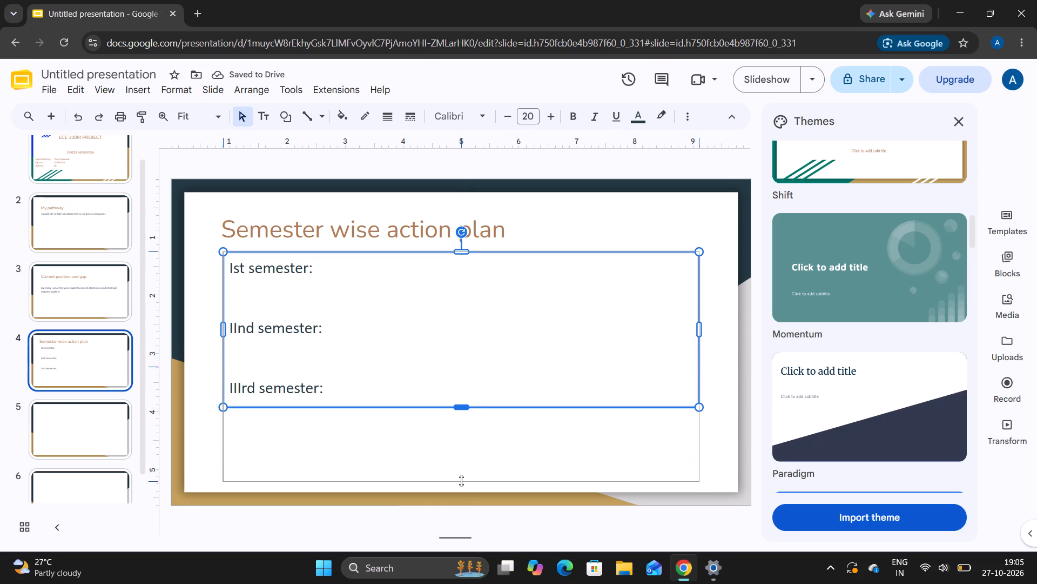
left_click_drag(461, 481, 461, 480)
left_click(746, 196)
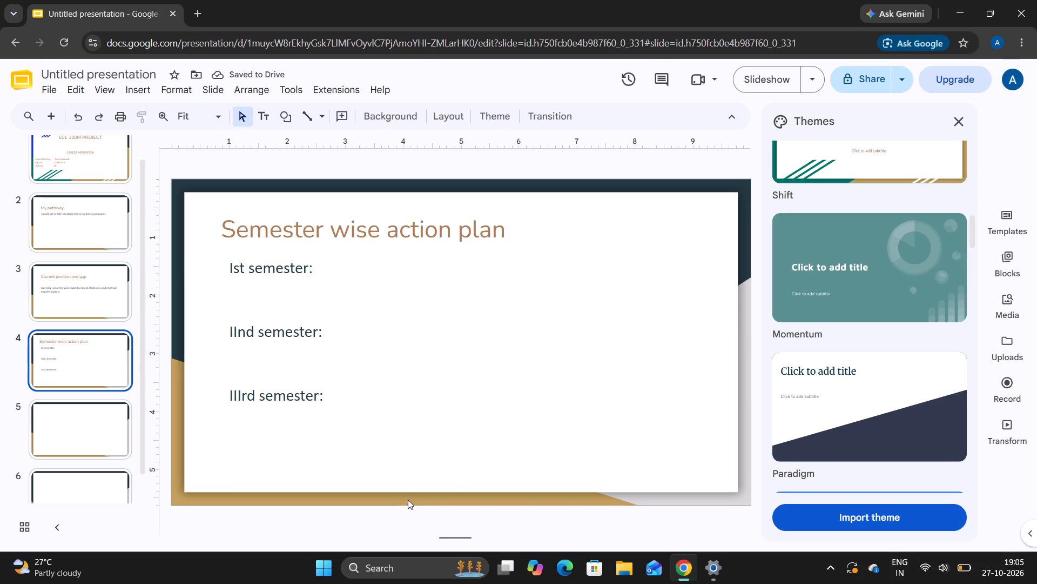
Shift the body text box slightly left so the semester lines align with the left edge of the title.
left_click_drag(442, 253, 430, 253)
left_click(430, 253)
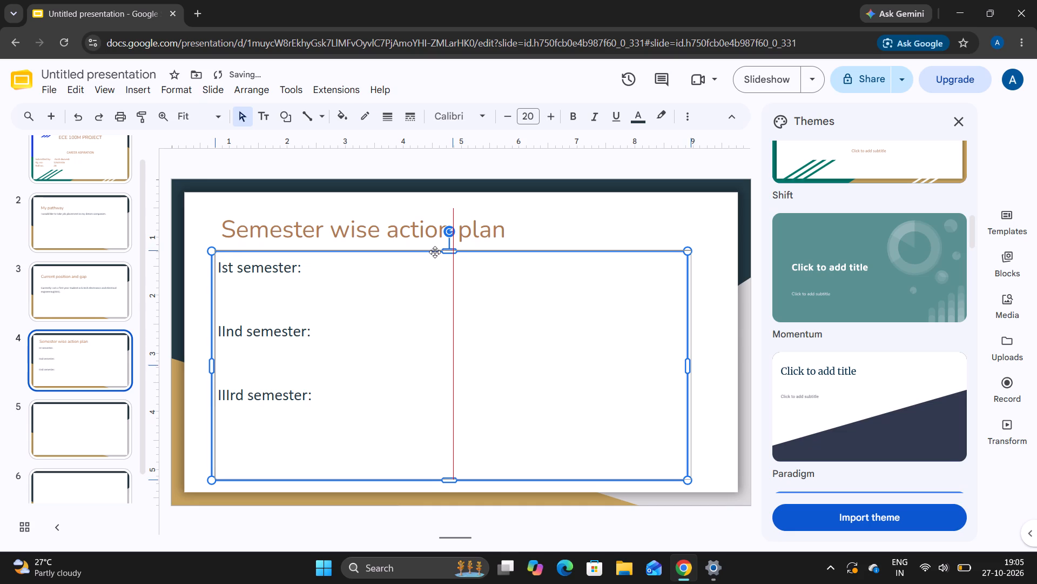
left_click(704, 185)
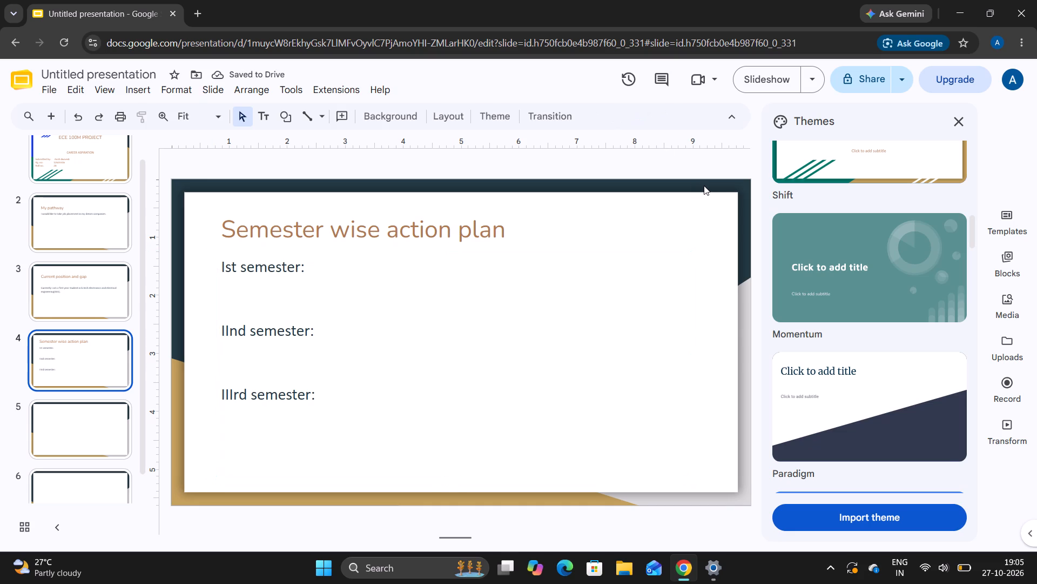
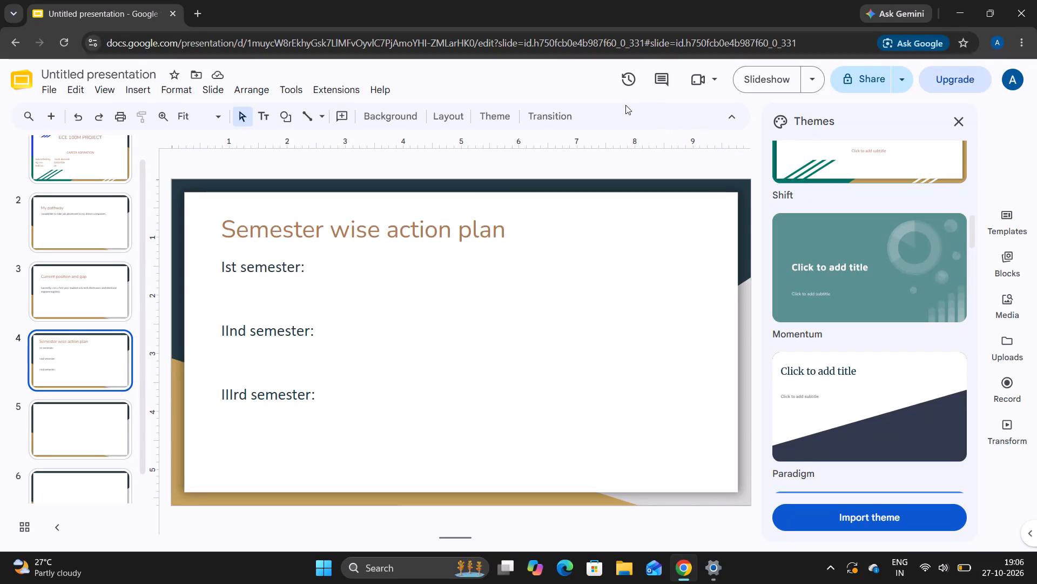
Shift the title box and the body text box slightly left, keeping their left edges aligned with each other.
left_click_drag(374, 211, 368, 211)
left_click(368, 211)
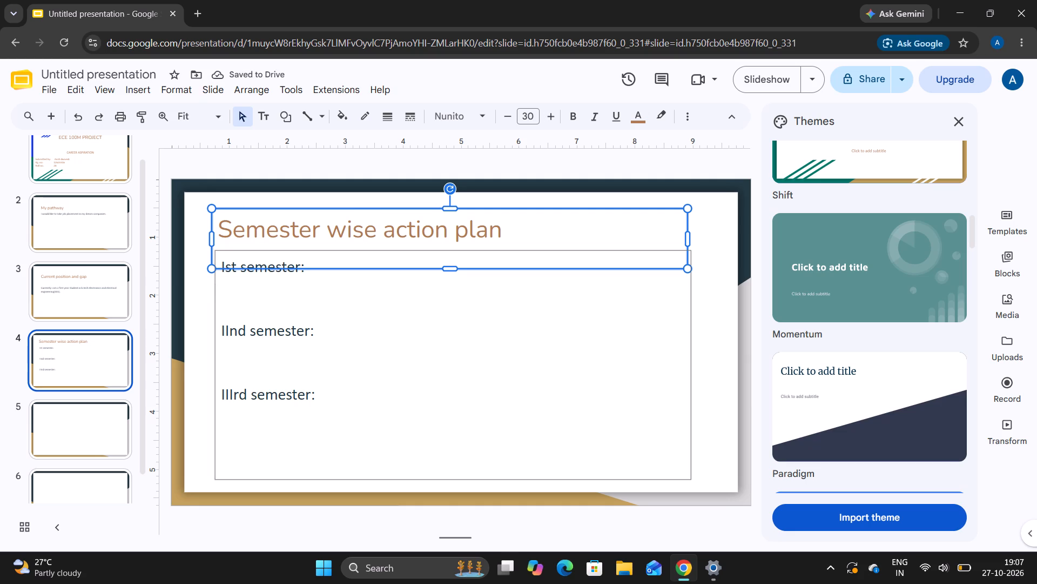
left_click(352, 252)
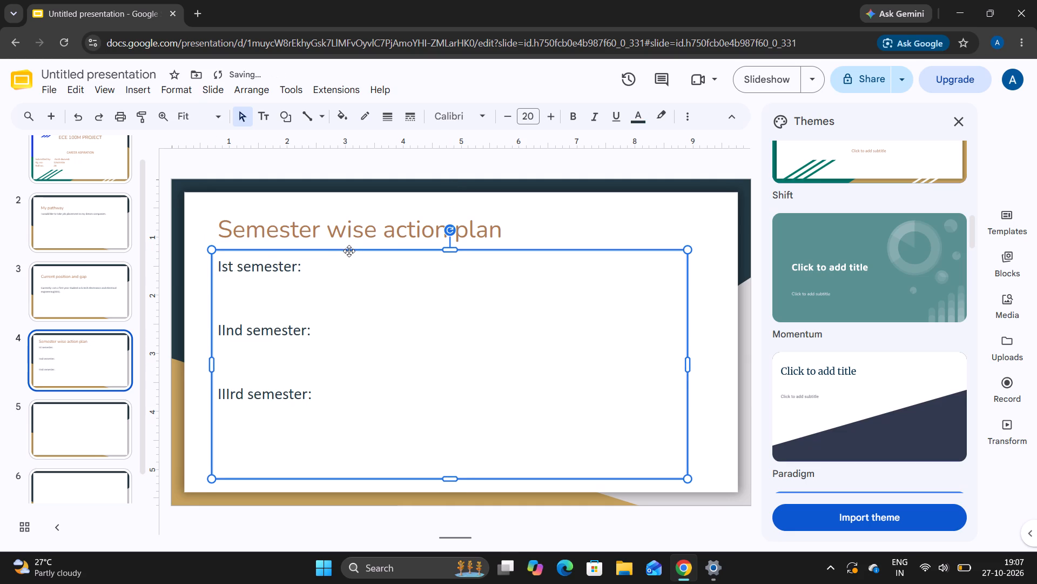
left_click(731, 209)
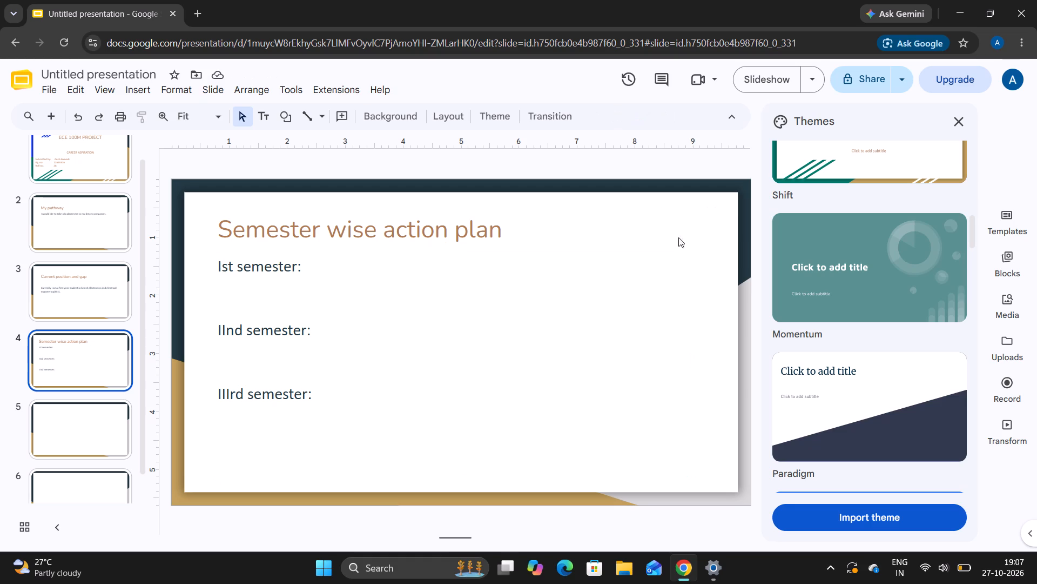
Add the line "IVth semester:" below "IIIrd semester:" in the body text, leaving one blank line between them.
left_click(323, 389)
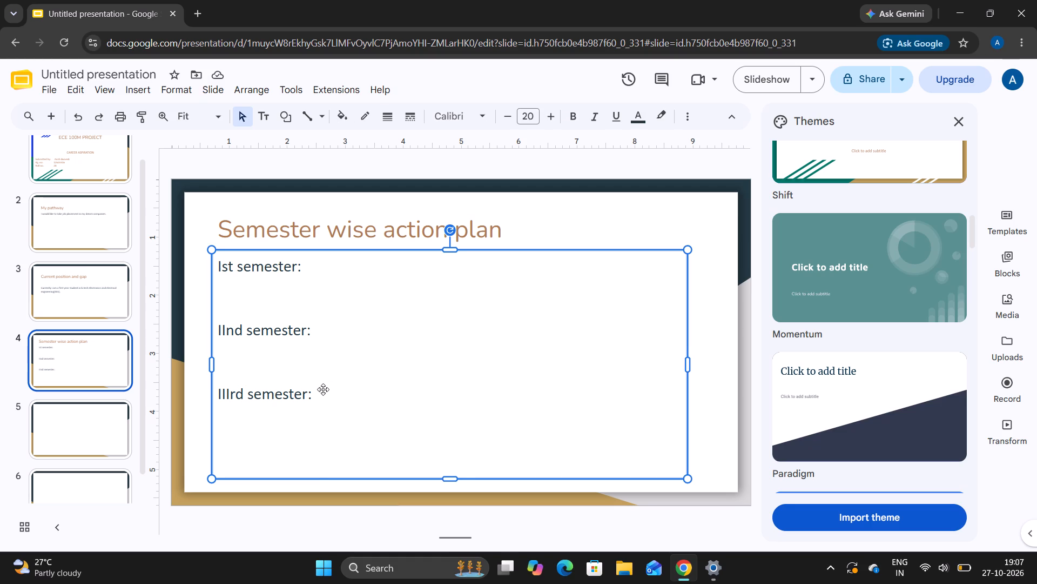
left_click(313, 394)
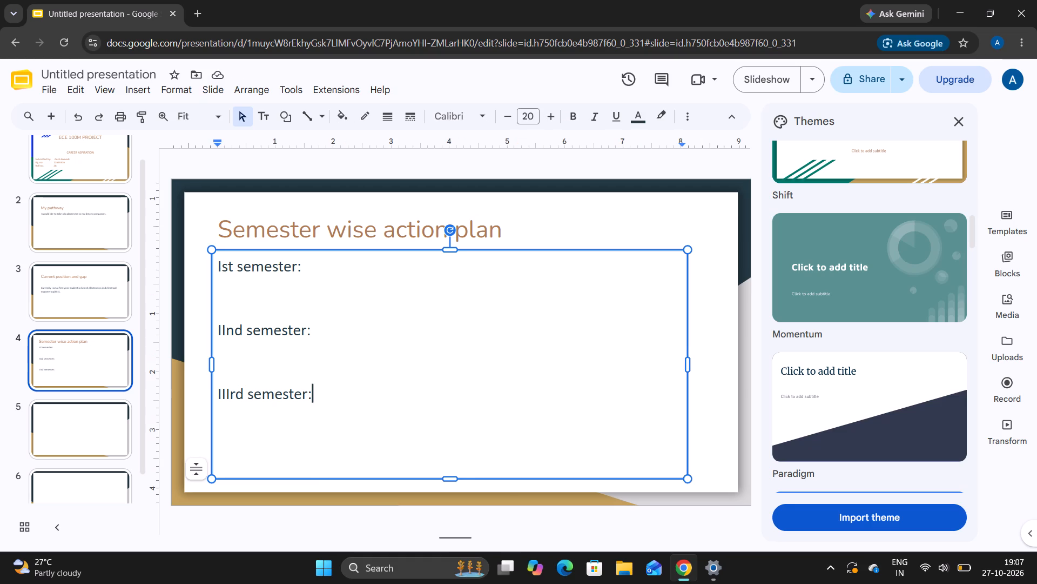
key("Return")
key("Return")
key("i")
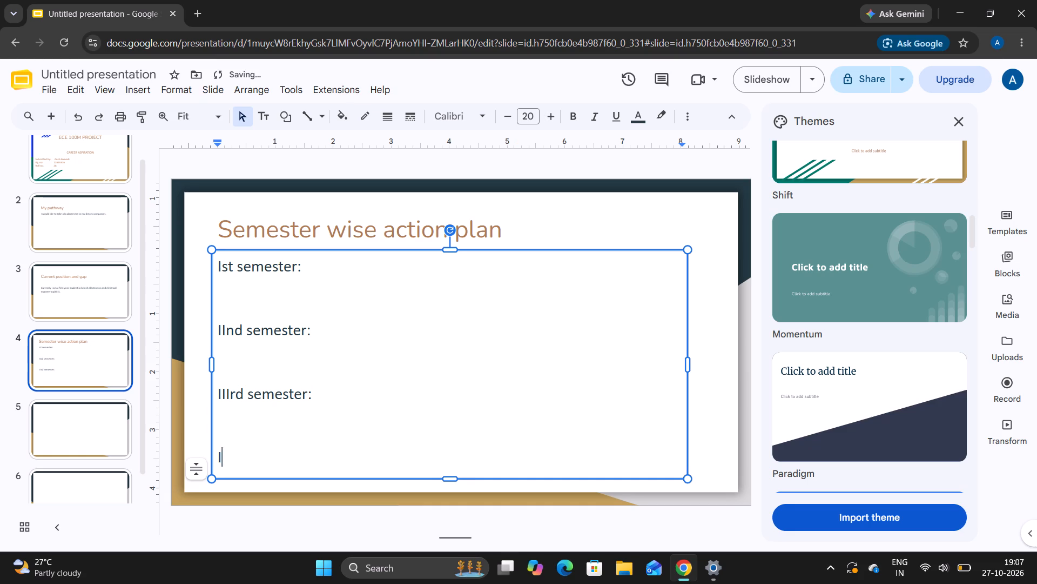
key("BackSpace")
type("th")
key("space")
key("BackSpace")
key("BackSpace")
key("BackSpace")
key("BackSpace")
type("th")
key("space")
type("se")
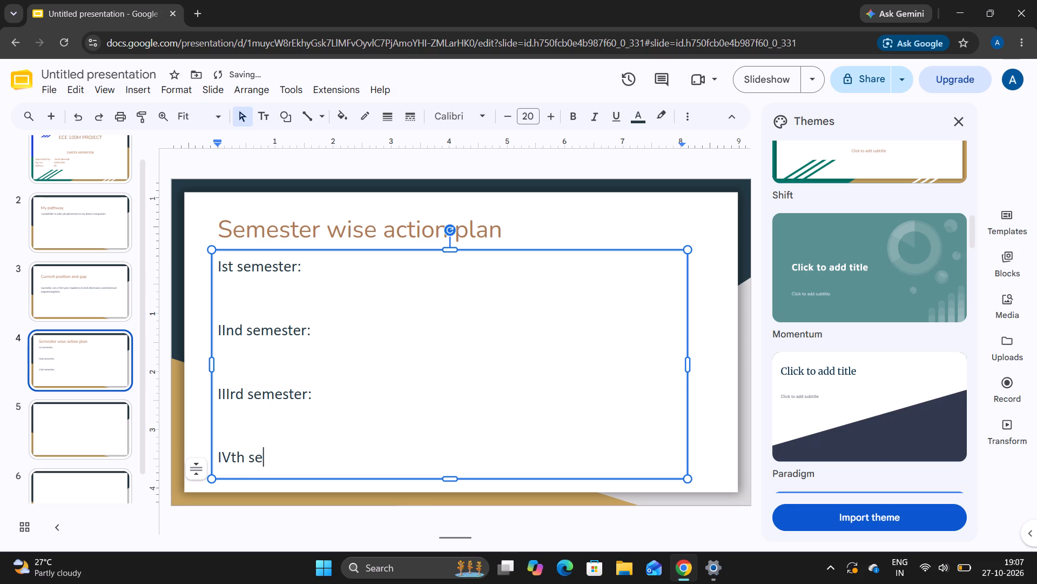
type("mes")
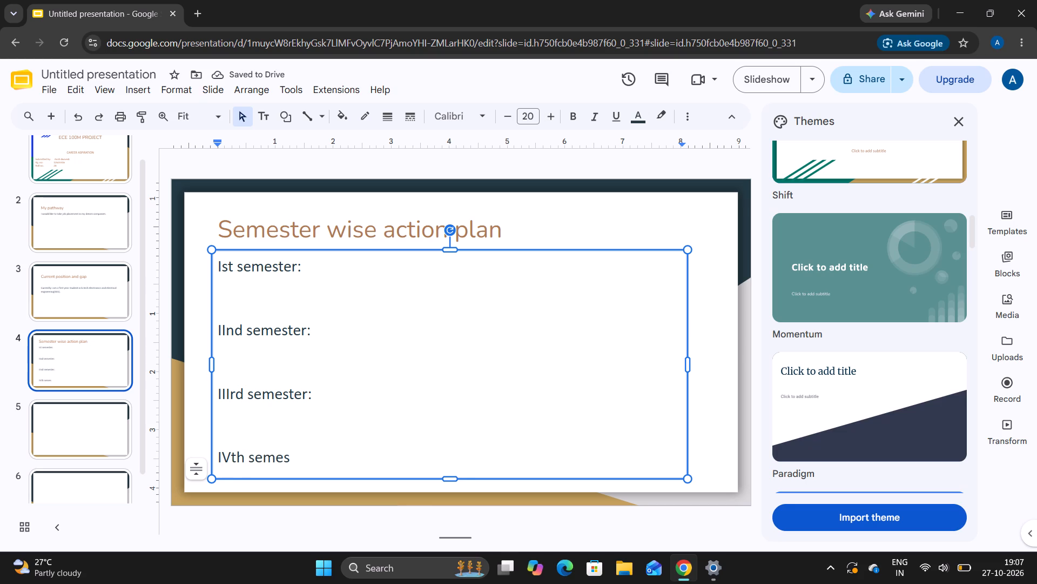
type("ter")
type("/;")
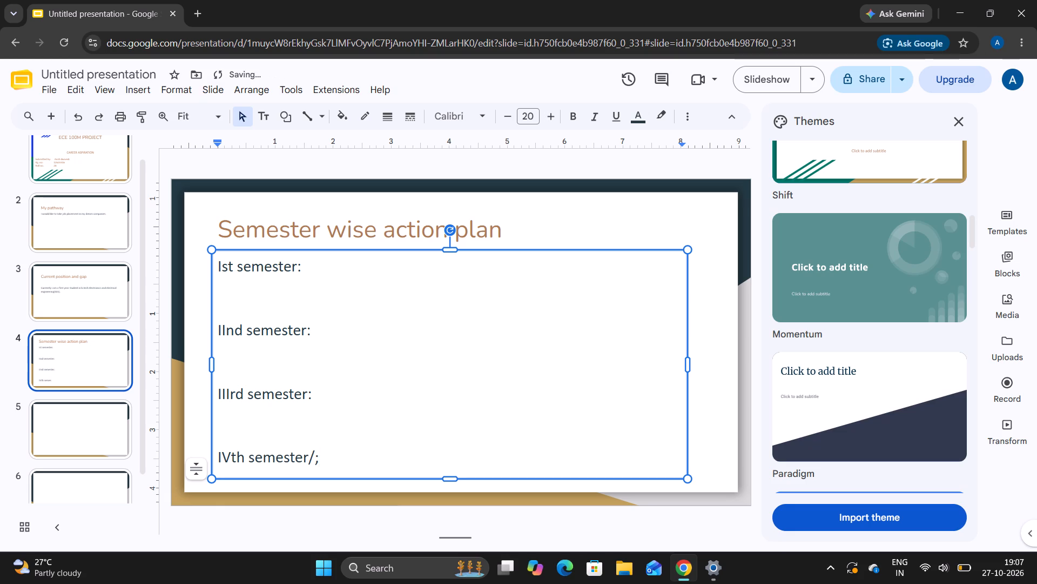
key("BackSpace")
key("BackSpace")
key("shift+colon")
left_click(709, 215)
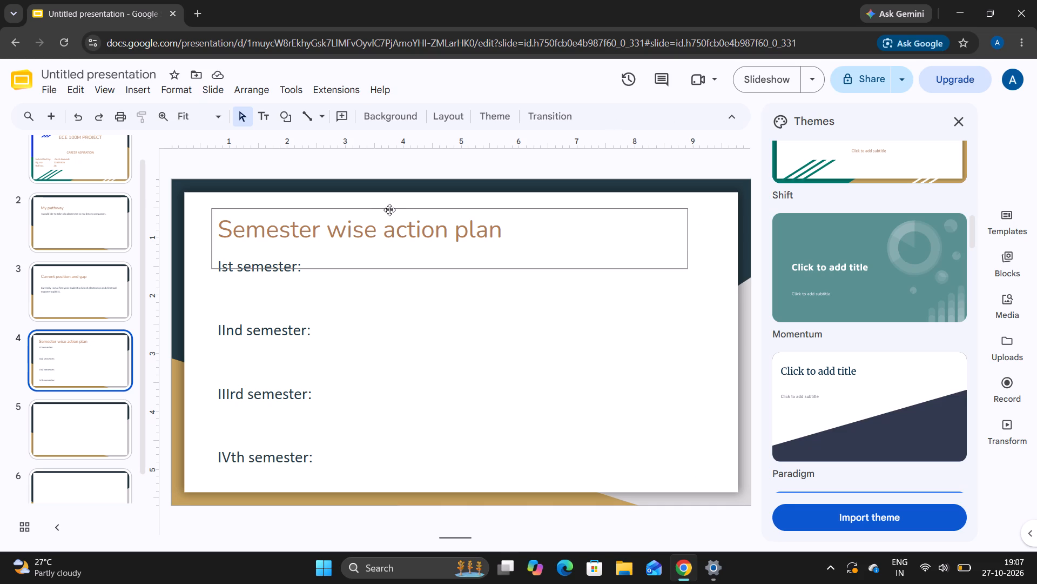
Move the "Semester wise action plan" title box straight up until its top edge meets the white area's top edge.
left_click_drag(390, 209, 392, 196)
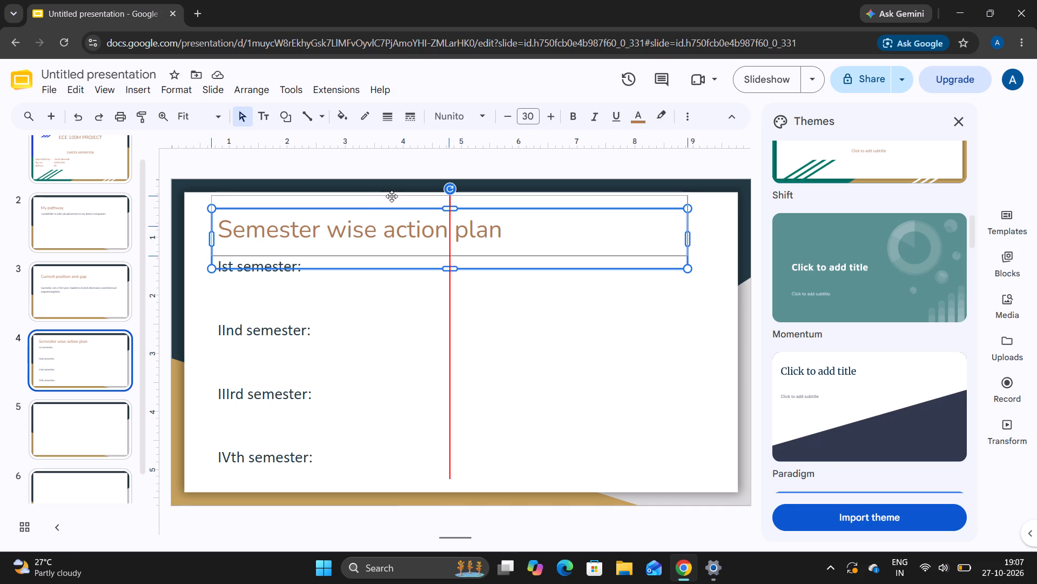
left_click_drag(392, 196, 392, 195)
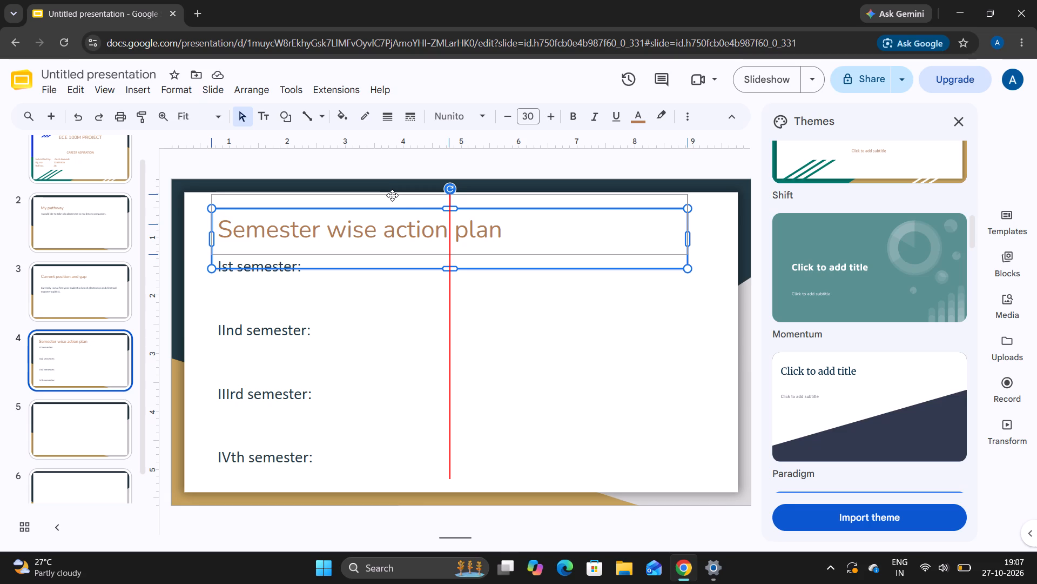
left_click_drag(392, 195, 393, 194)
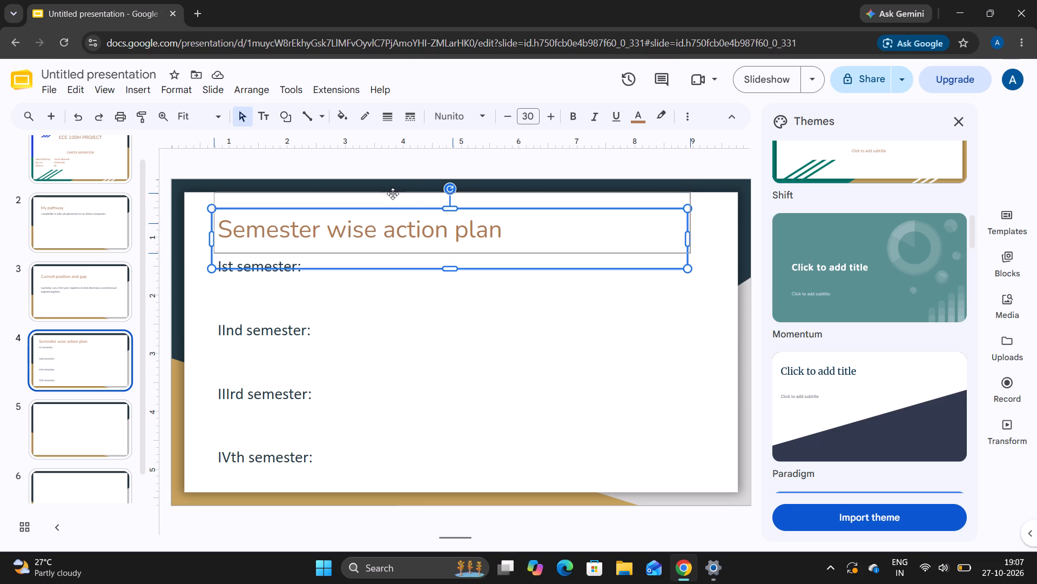
left_click_drag(393, 194, 392, 194)
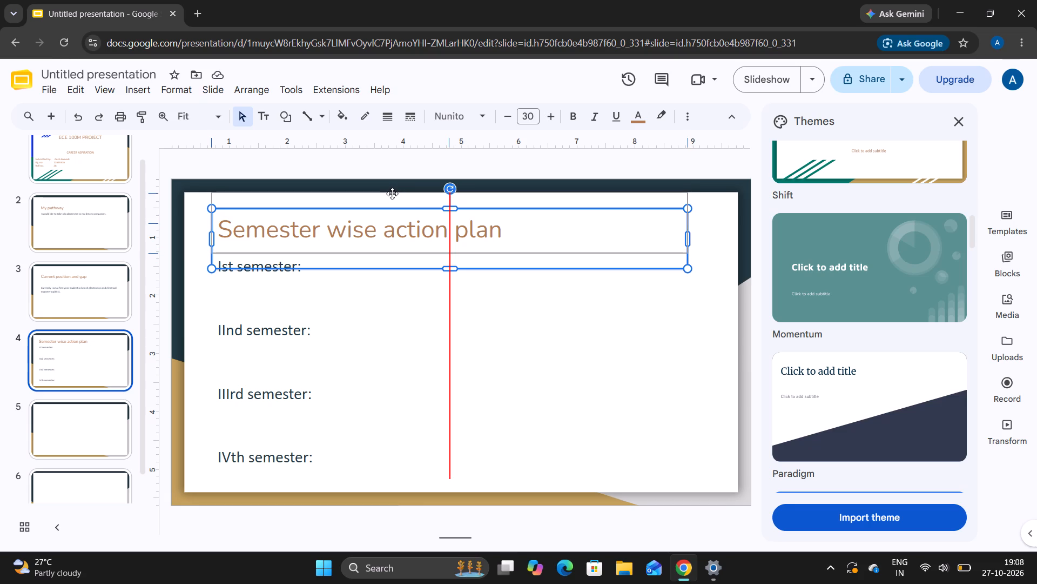
left_click_drag(392, 194, 392, 194)
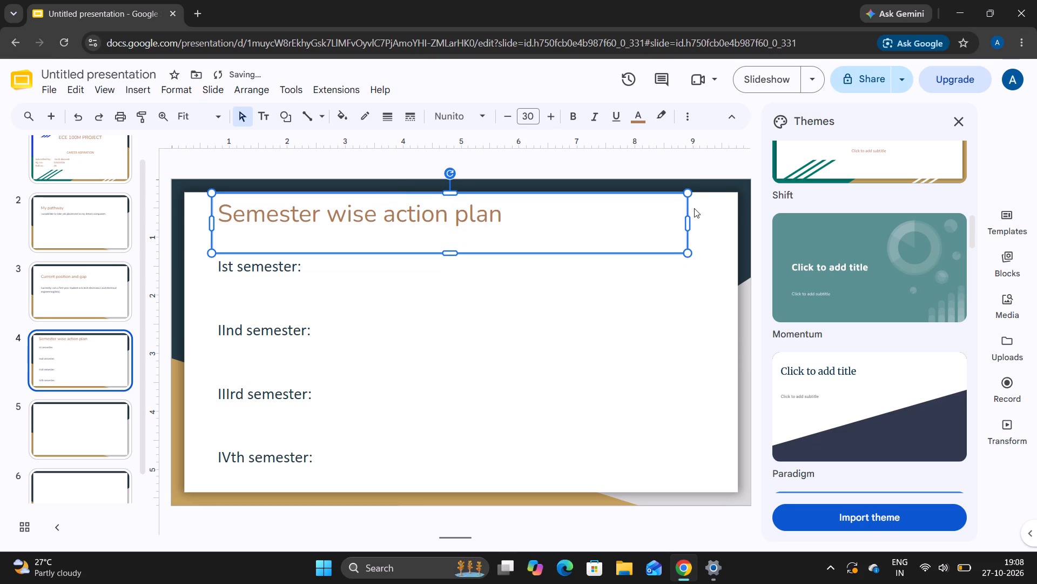
left_click(727, 225)
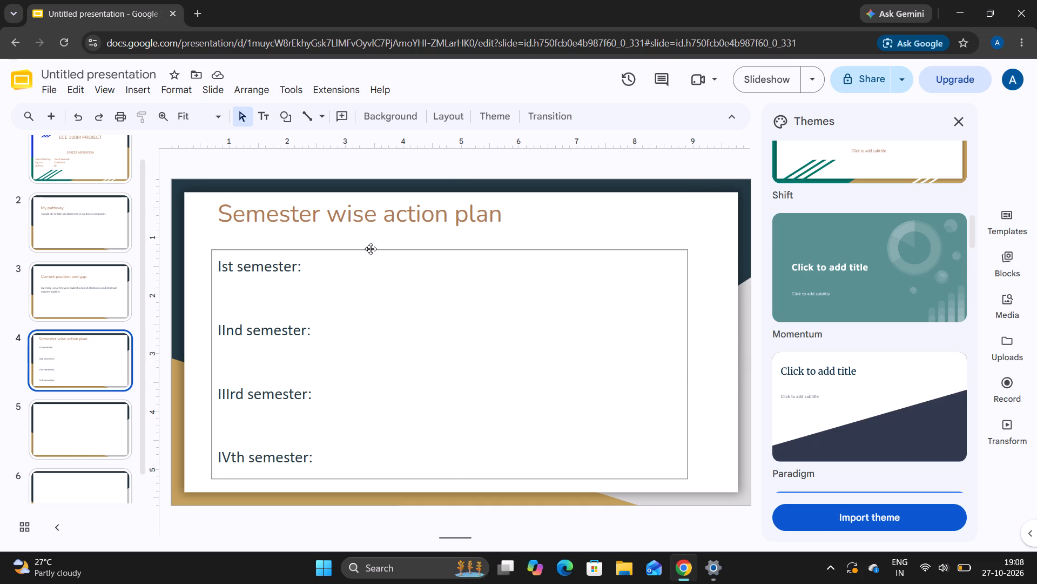
Move the body text box straight up to just beneath the title text and extend its lower edge to just above the white area's bottom.
left_click_drag(371, 249, 371, 228)
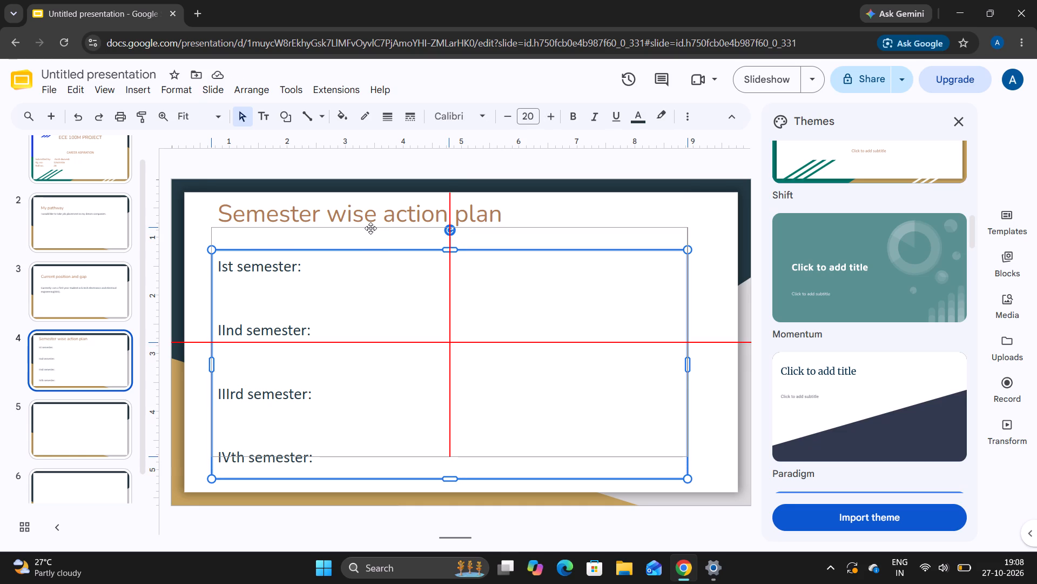
left_click_drag(371, 228, 371, 229)
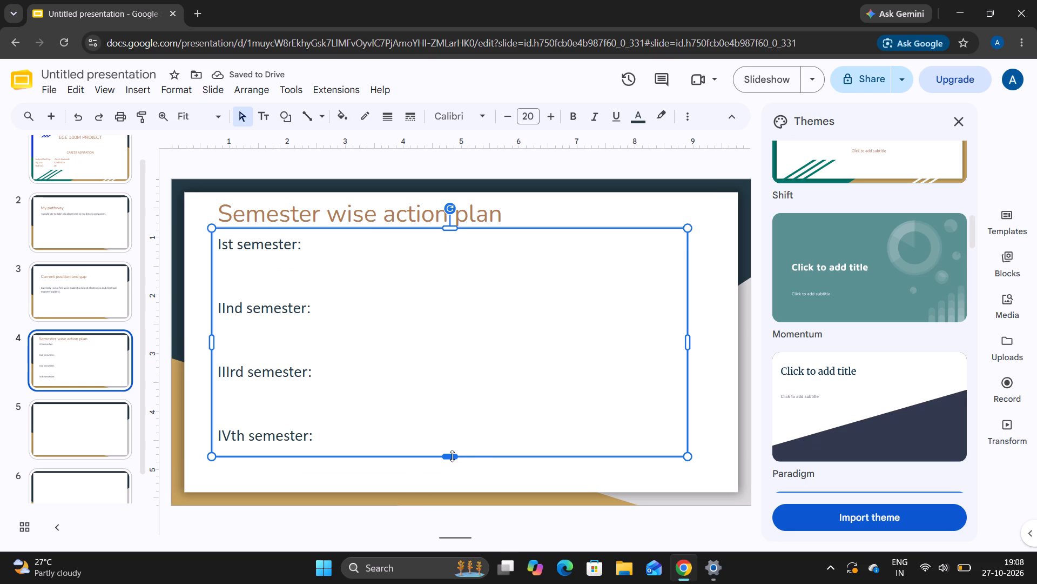
left_click_drag(452, 456, 452, 485)
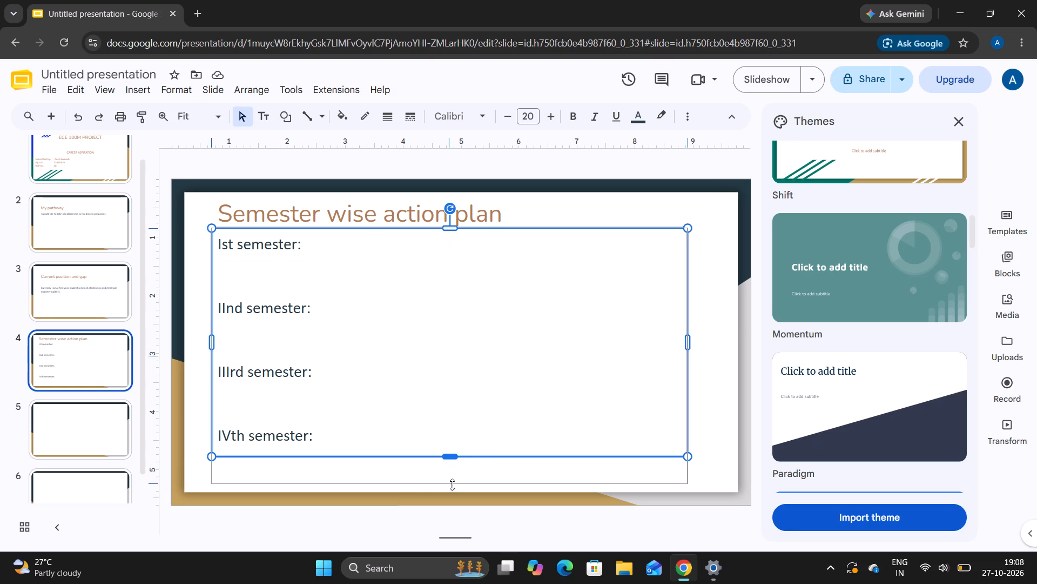
left_click_drag(452, 485, 452, 481)
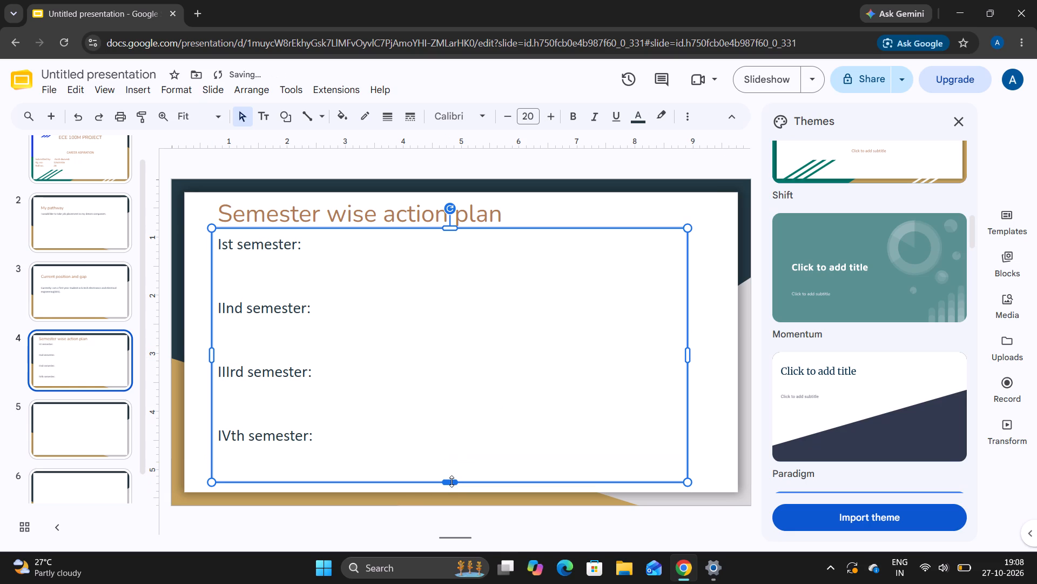
left_click(721, 410)
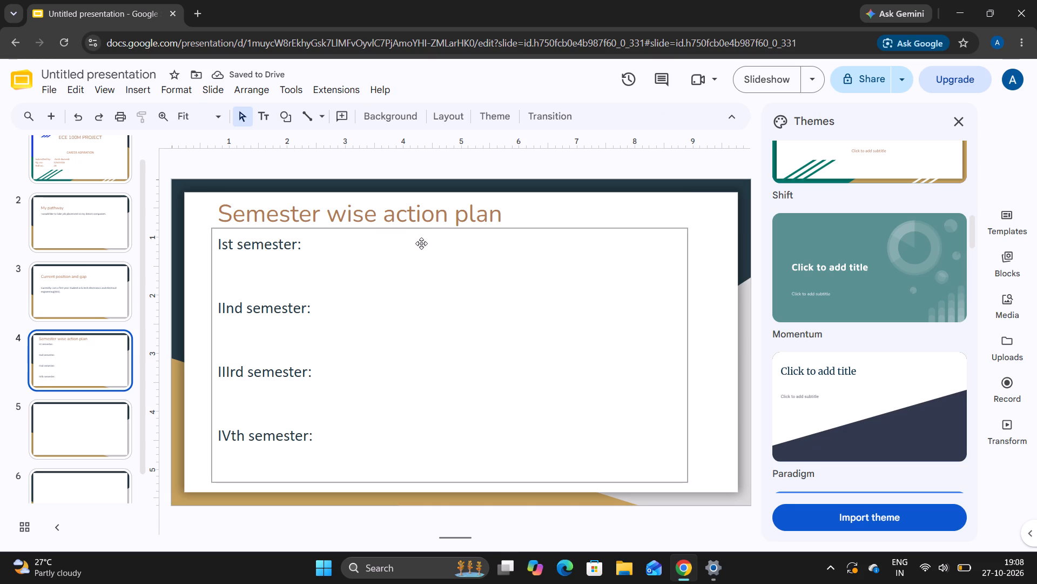
Nudge the body text box down for a small gap below the title, and pull its lower edge back inside the white area.
left_click(424, 228)
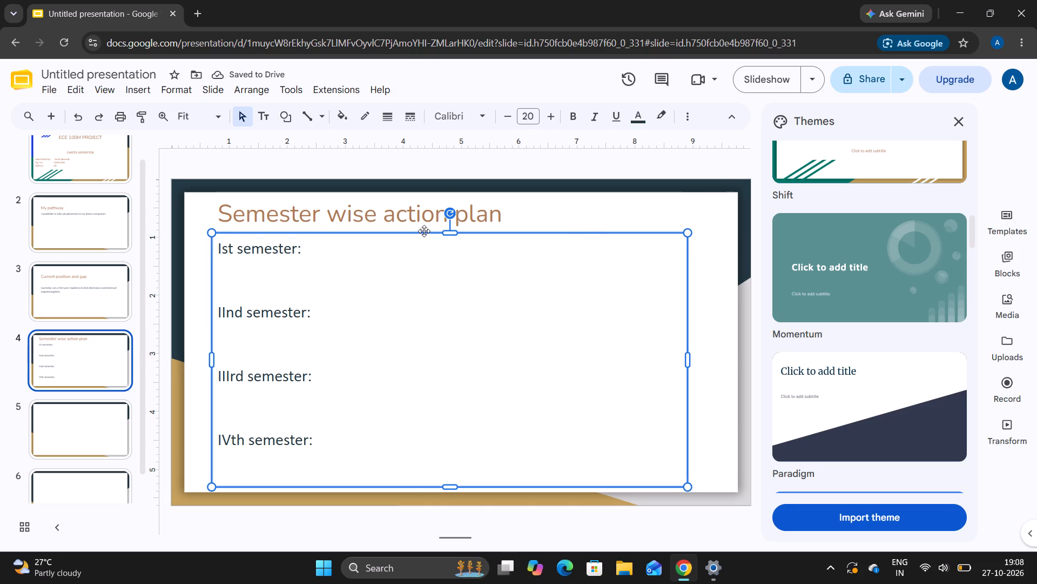
left_click_drag(424, 231, 424, 236)
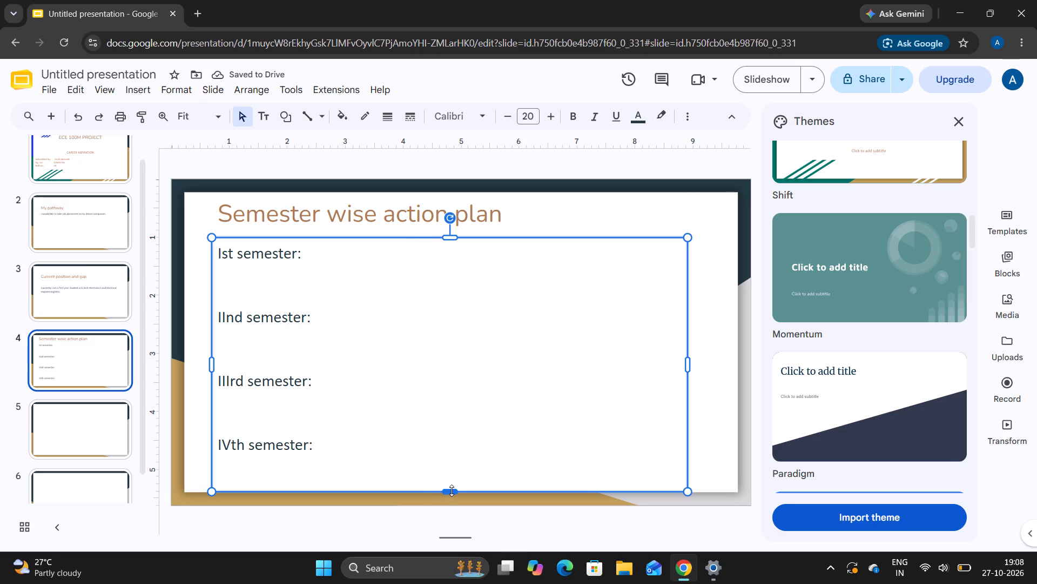
left_click_drag(452, 490, 452, 481)
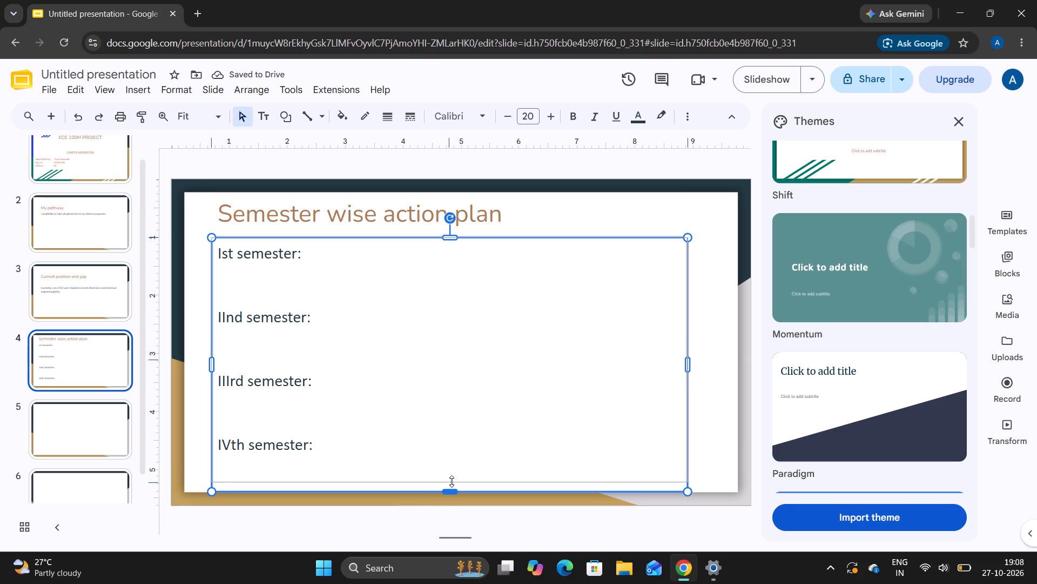
left_click(717, 229)
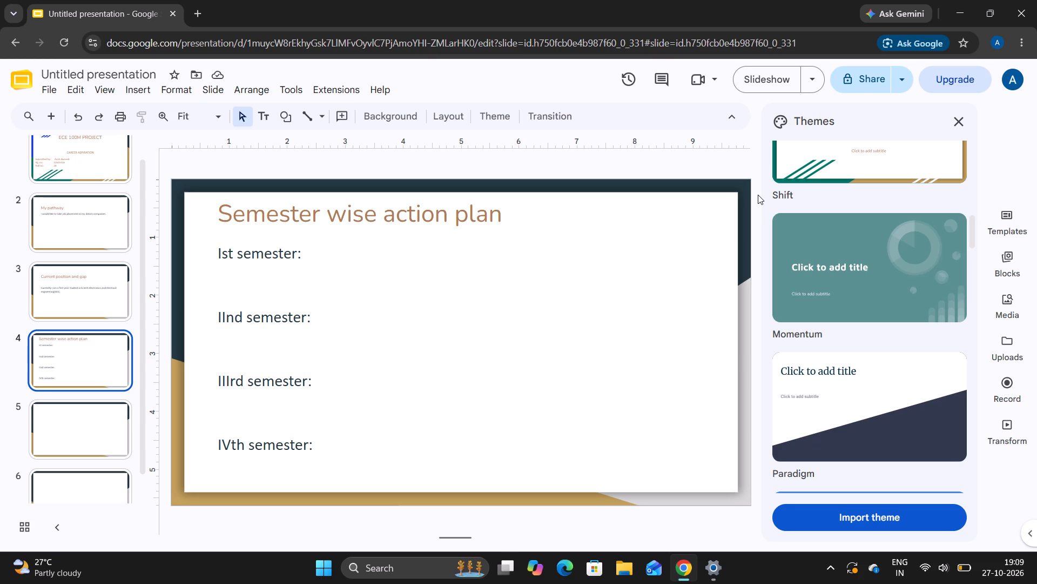
Enter "Networking plan" as the title of slide 6.
left_click(67, 293)
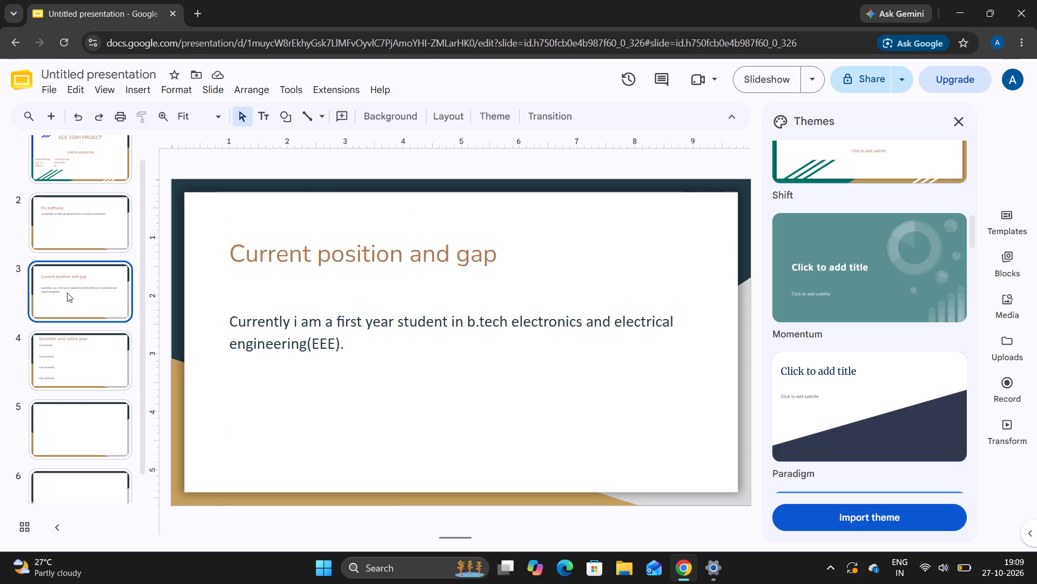
left_click(64, 407)
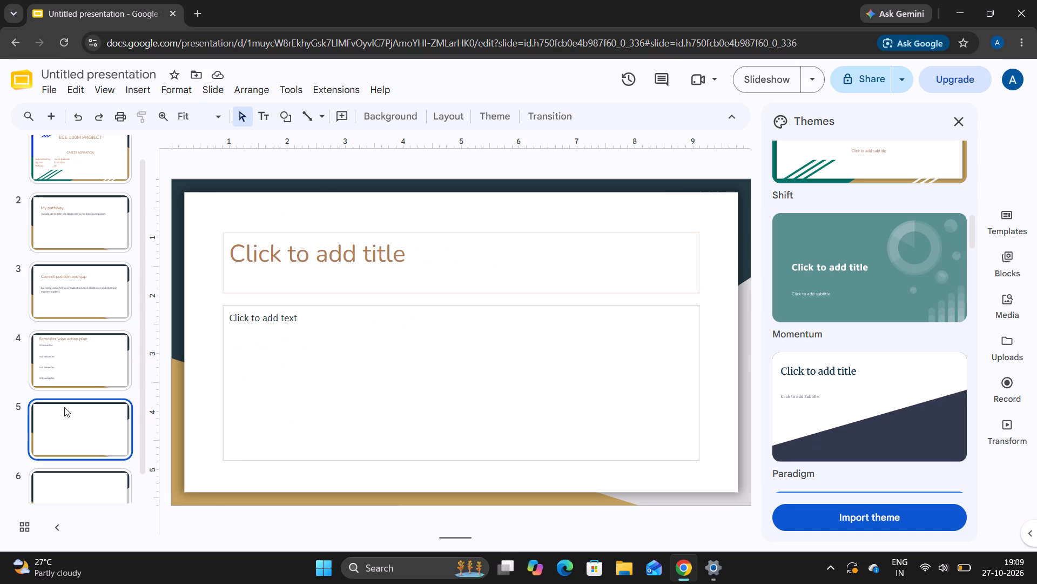
left_click(68, 473)
scroll(68, 473, "down", 1)
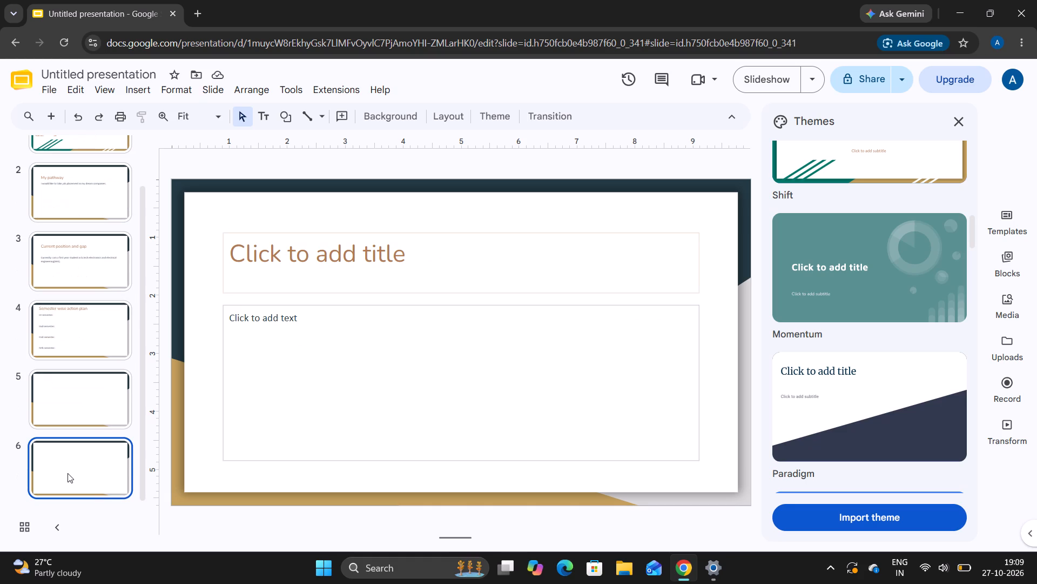
left_click(289, 272)
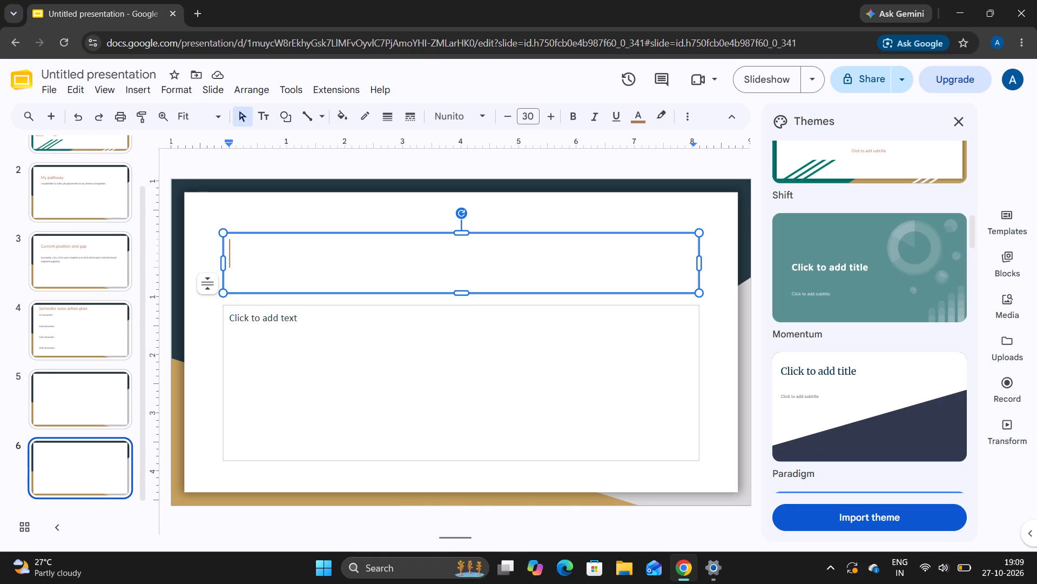
type("etwo")
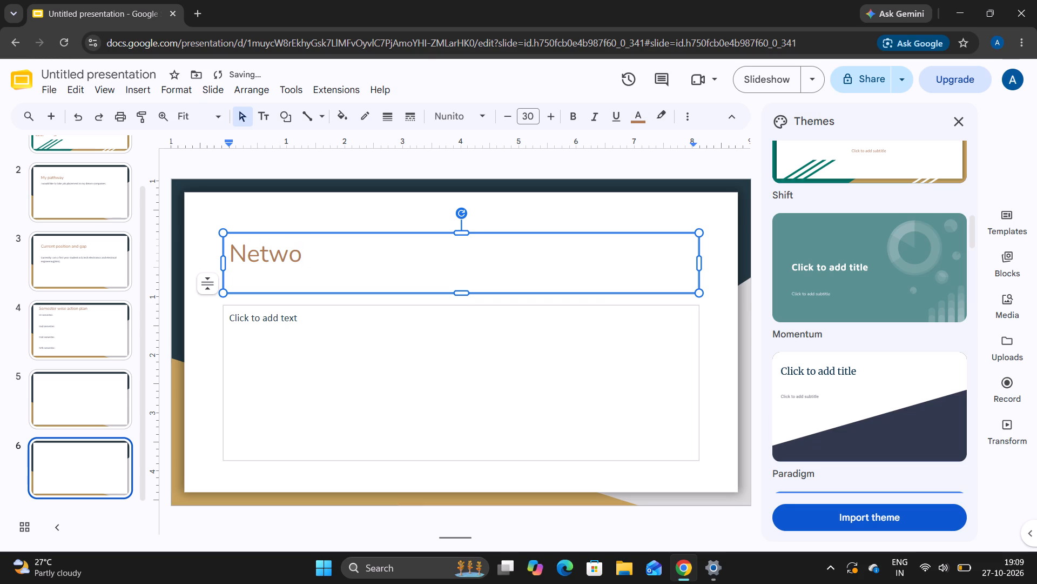
type("rking plan")
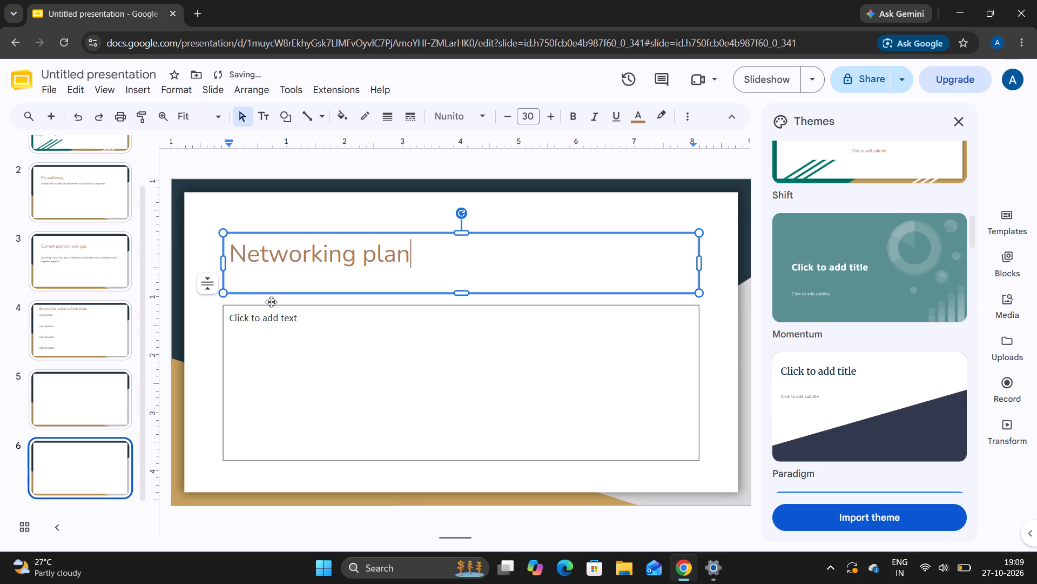
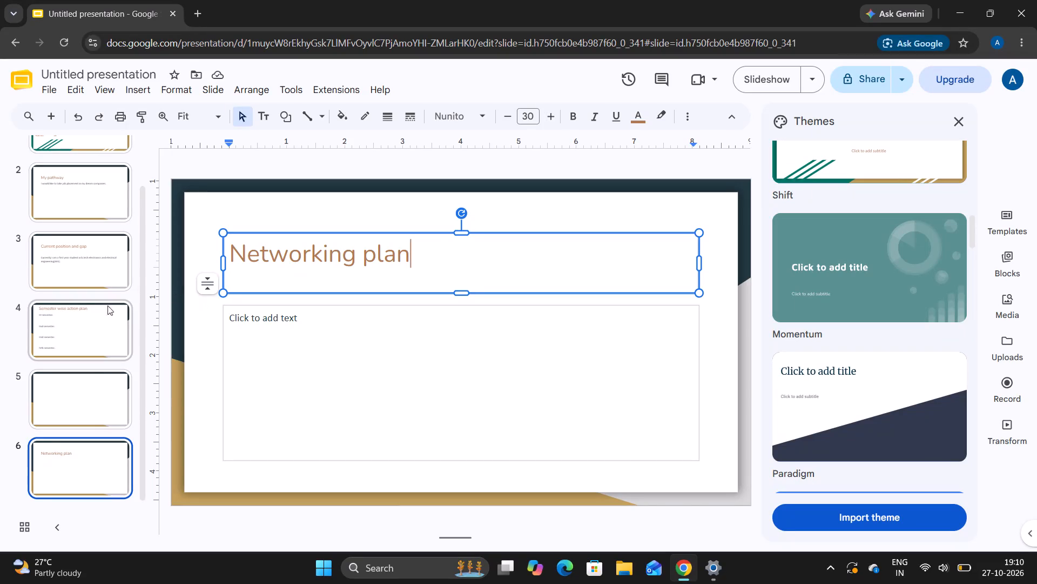
On slide 4, nudge the "Semester wise action plan" title box slightly left, keeping its top edge on the white area's top edge.
left_click(103, 321)
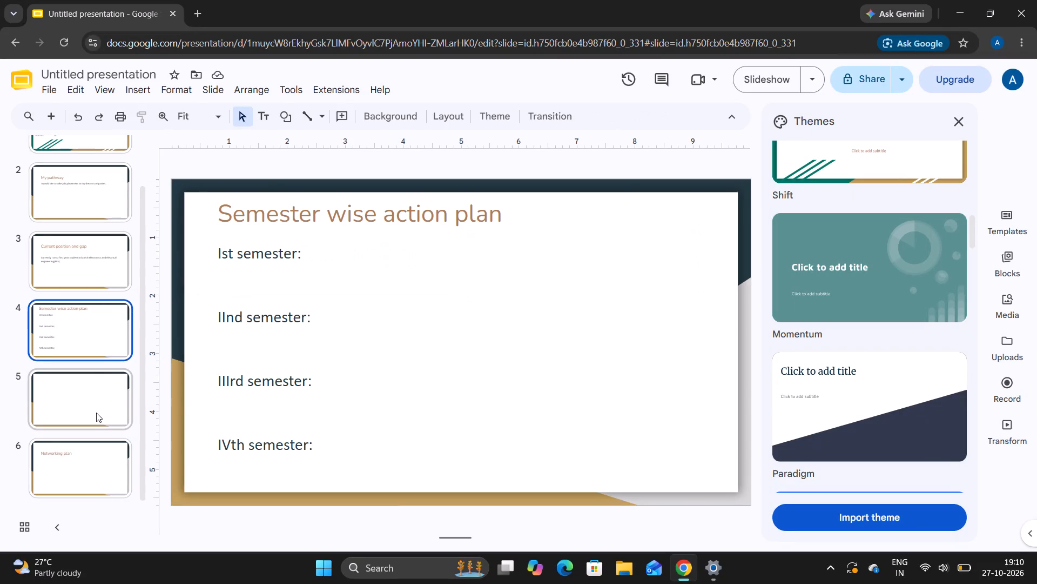
left_click(96, 413)
left_click(106, 353)
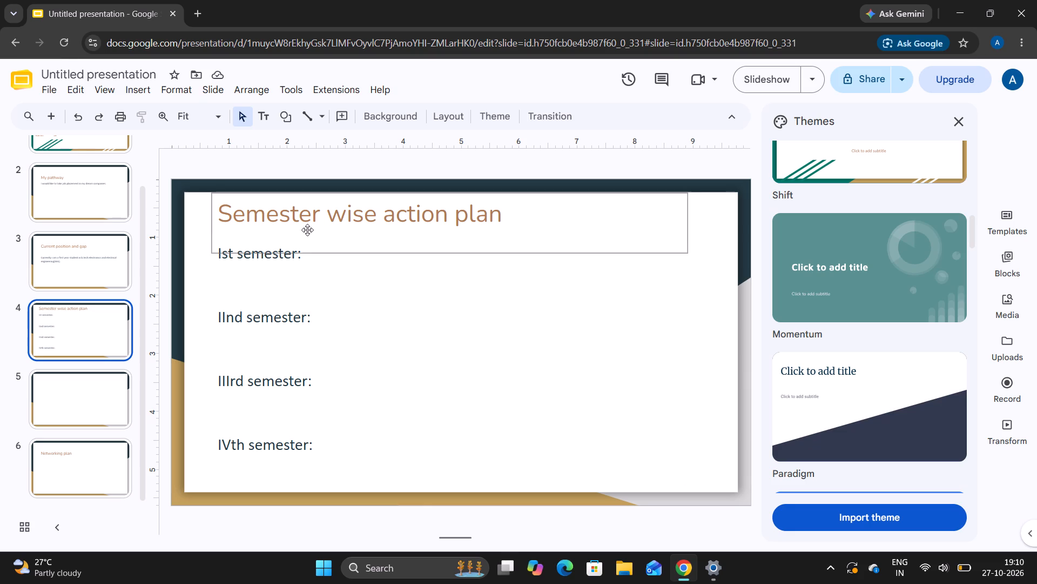
left_click(319, 194)
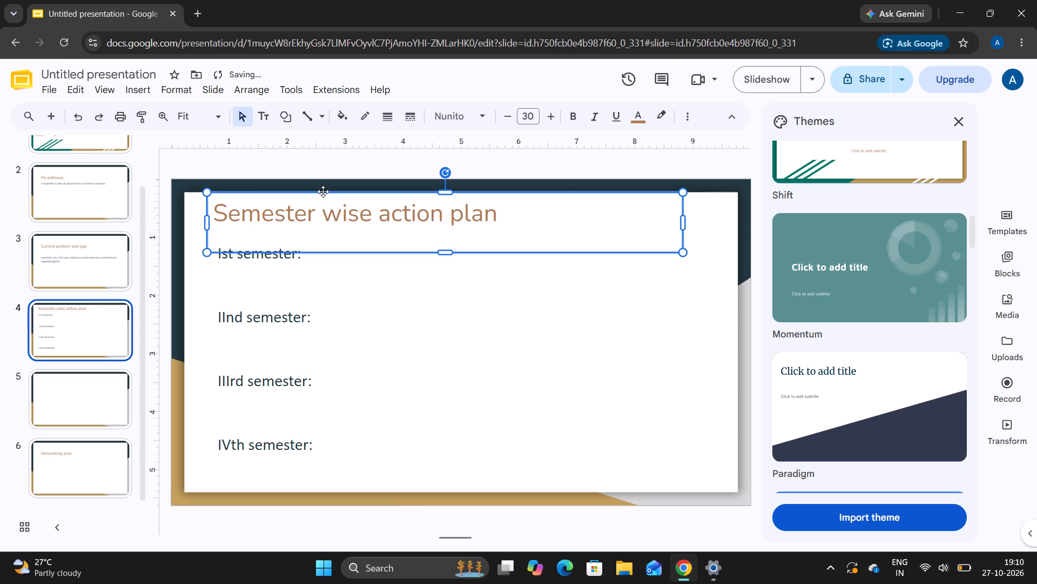
left_click(729, 262)
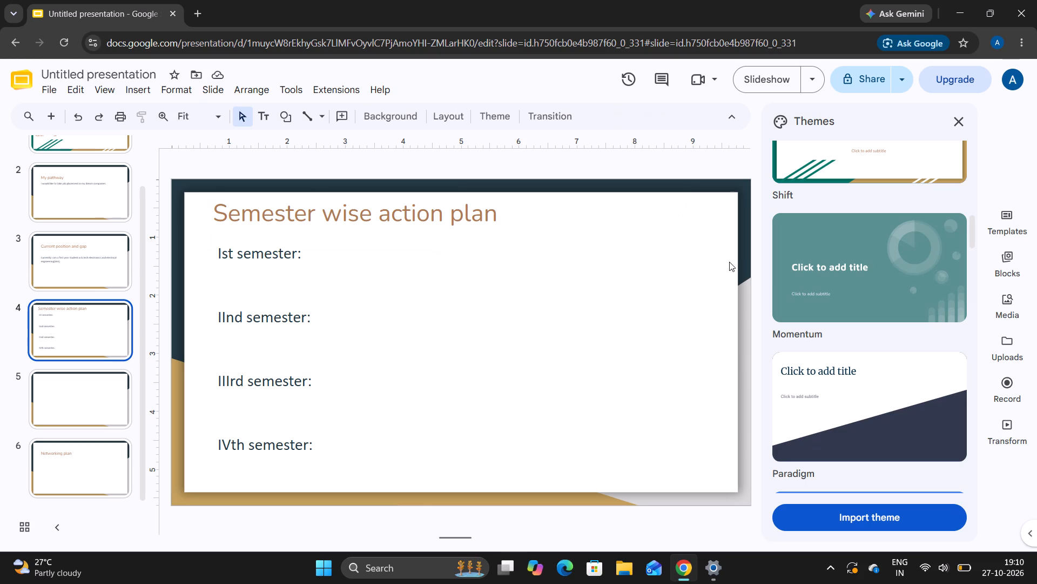
On the title slide, add one space before the registration number and roll number values to line them up with the name above.
left_click(93, 375)
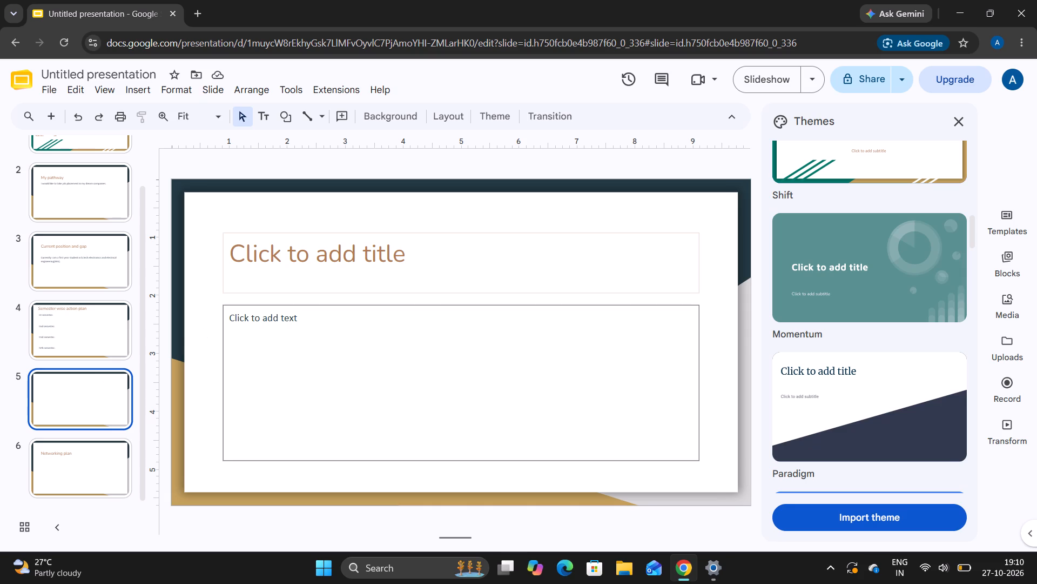
left_click(34, 317)
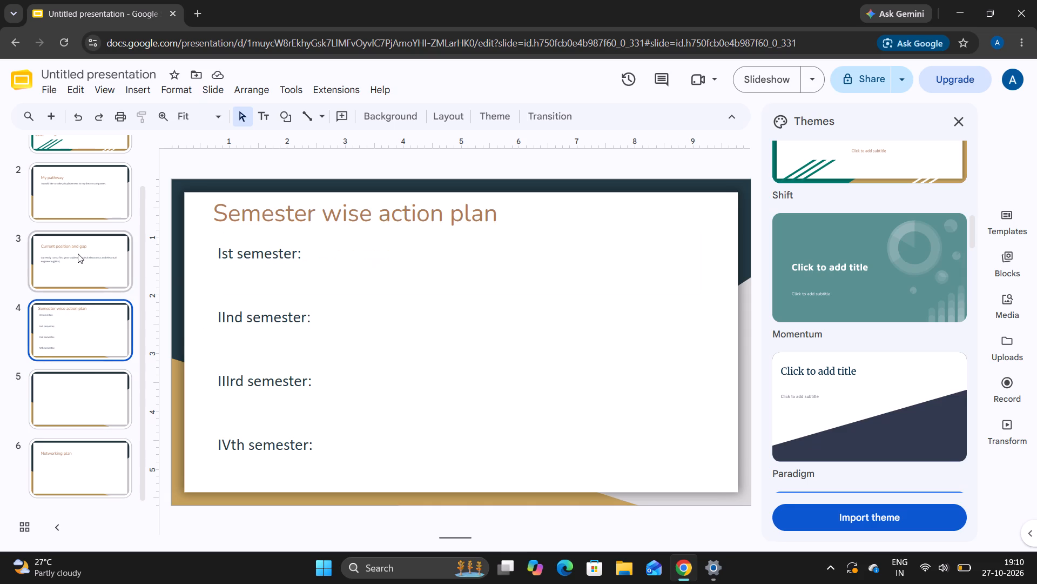
left_click(73, 260)
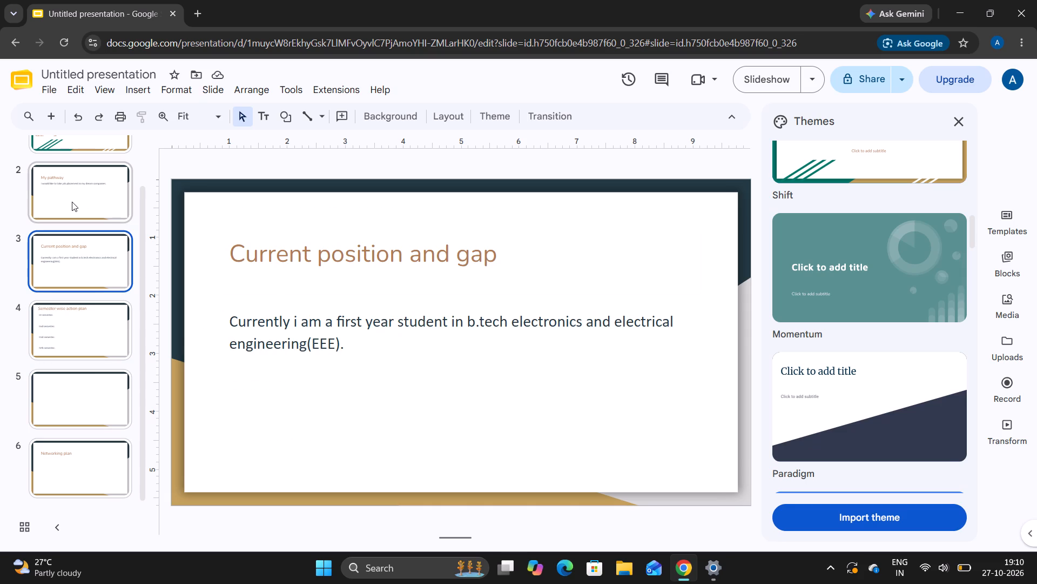
left_click(72, 202)
scroll(82, 234, "up", 2)
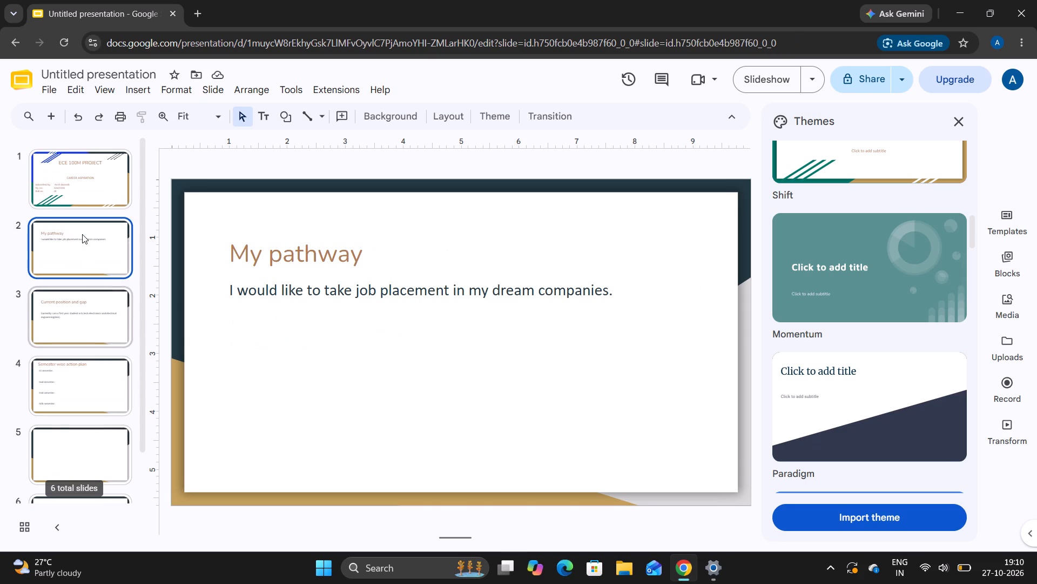
left_click(85, 184)
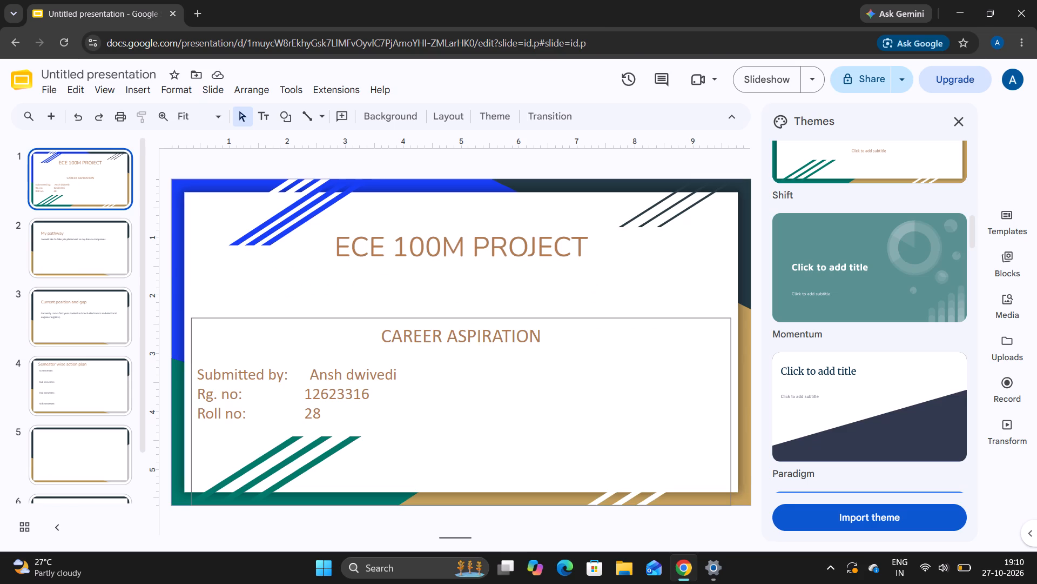
left_click(299, 393)
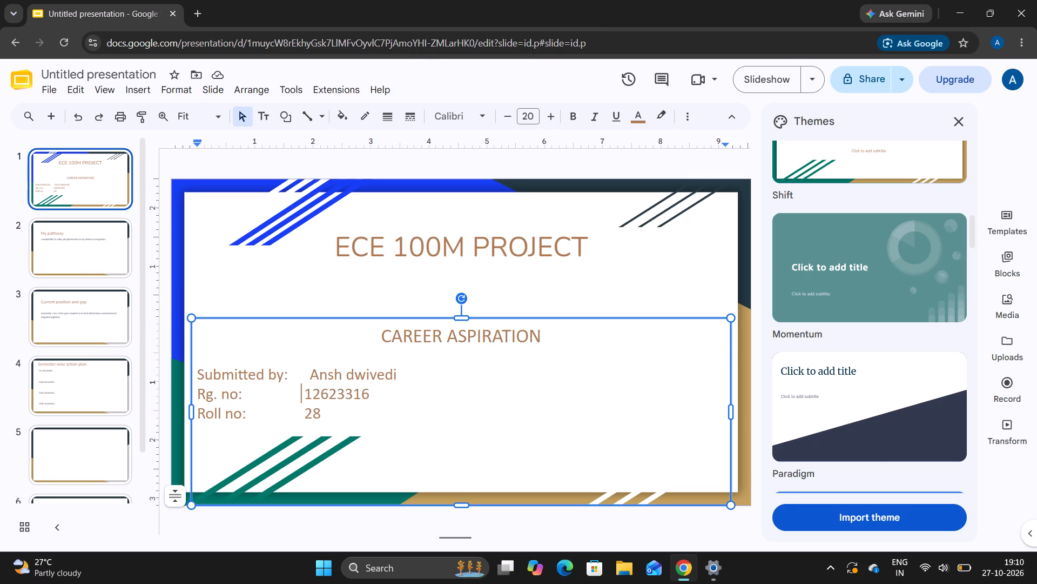
key("space")
left_click(298, 416)
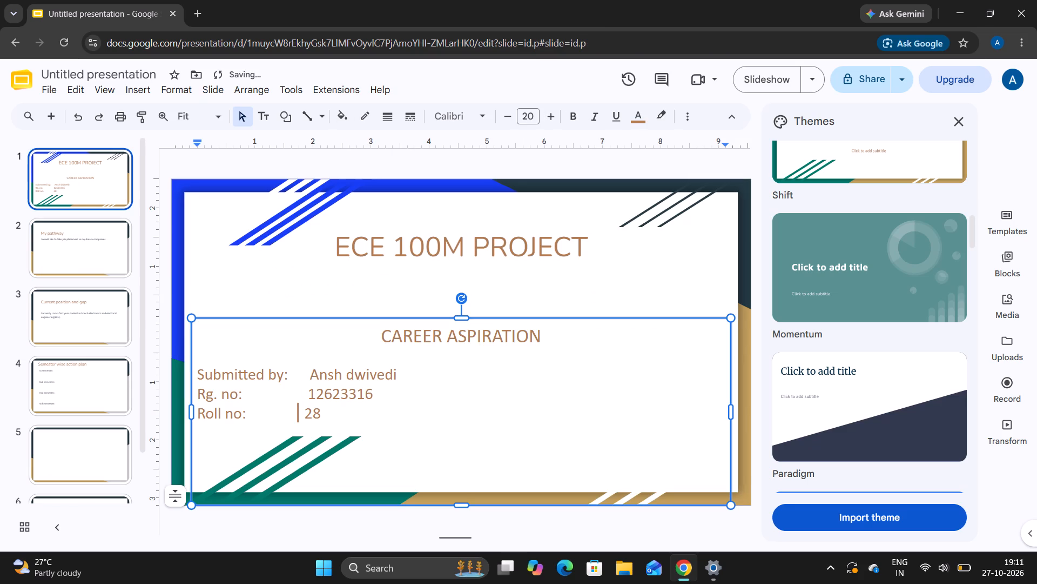
key("space")
left_click(219, 207)
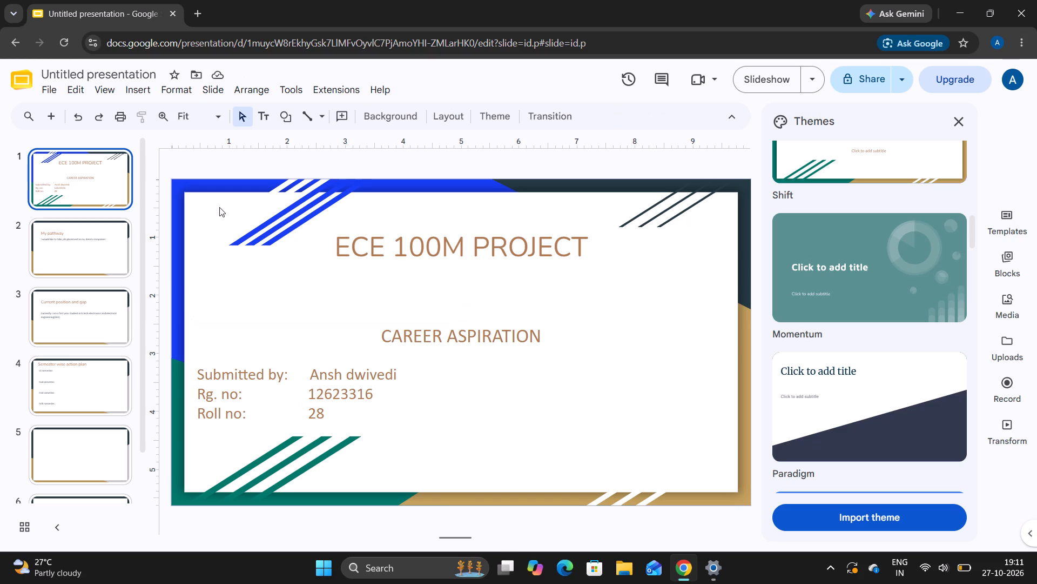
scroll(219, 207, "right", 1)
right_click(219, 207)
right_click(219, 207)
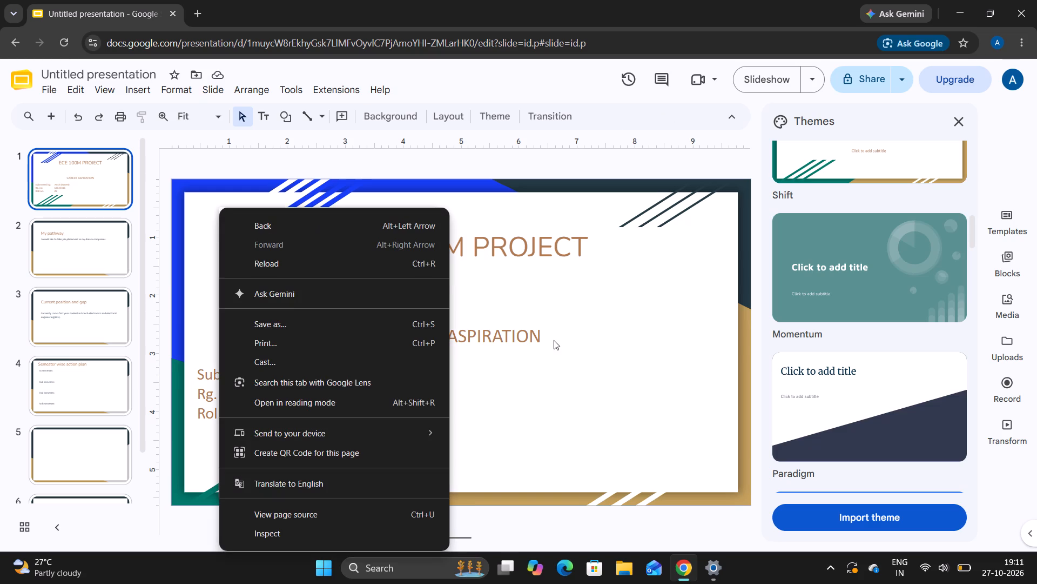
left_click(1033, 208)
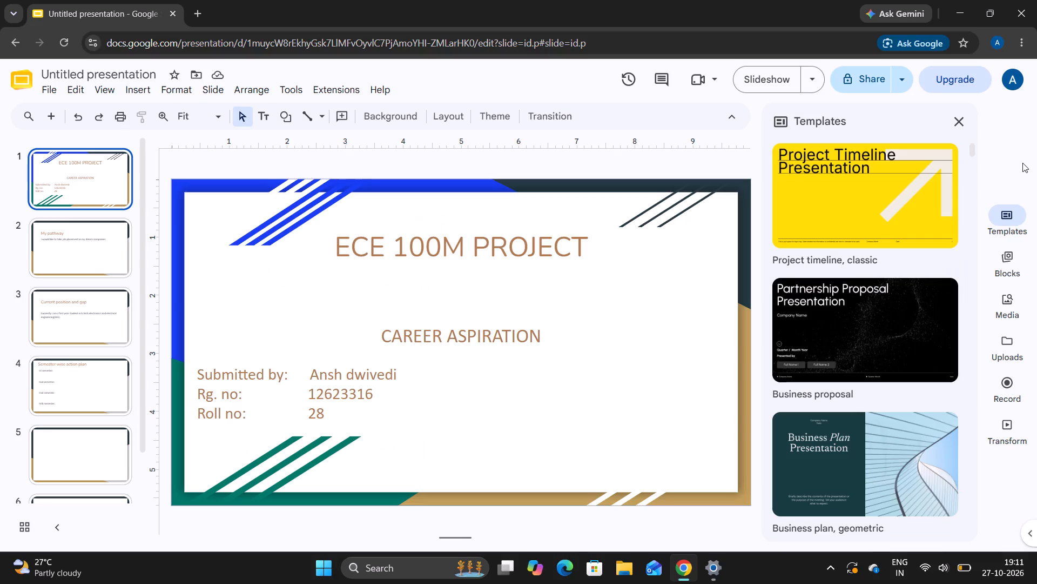
Close the browser window with the presentation and the Settings window behind it.
left_click(1032, 10)
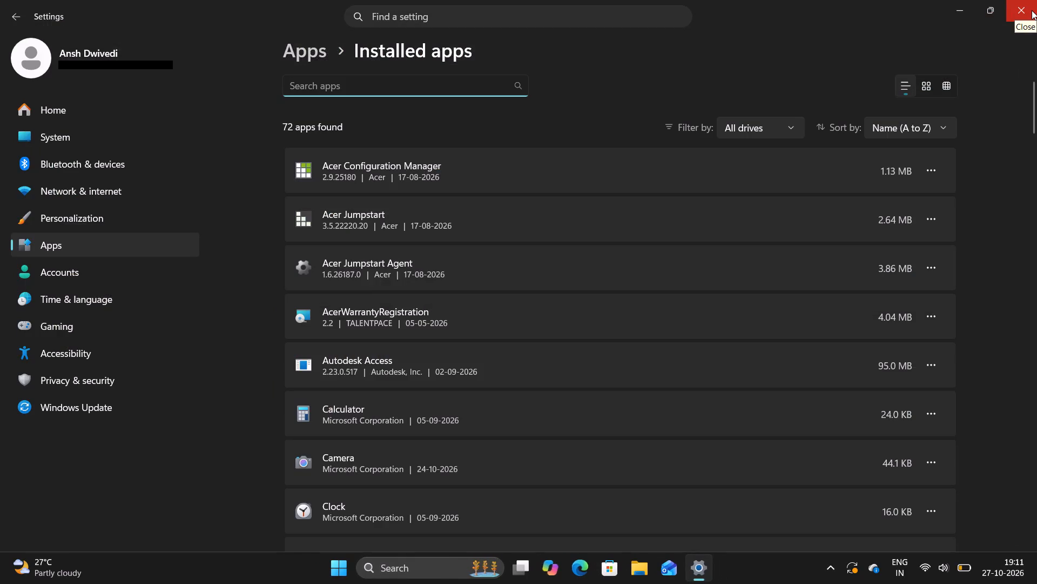
left_click(1032, 10)
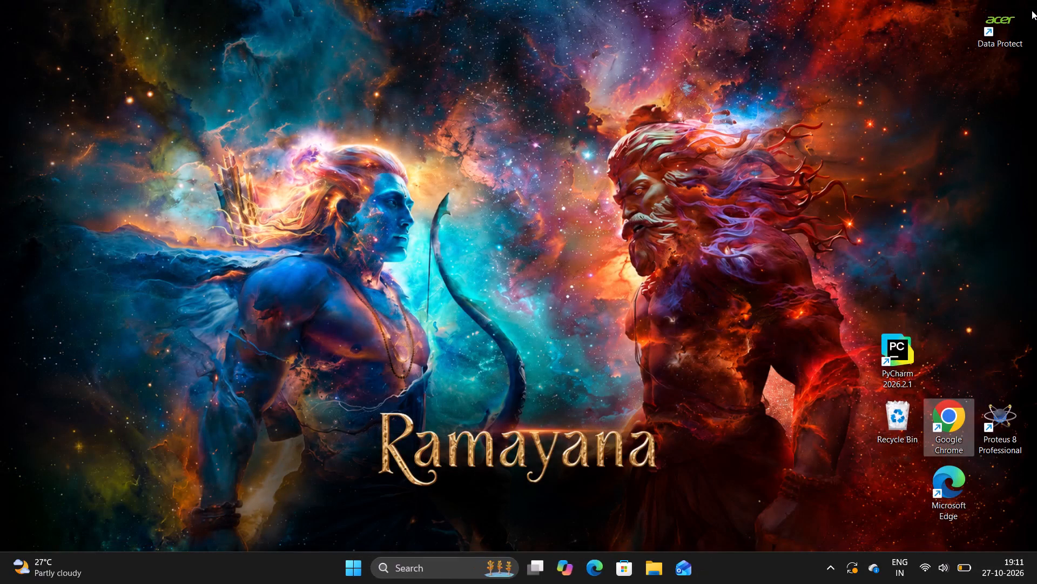